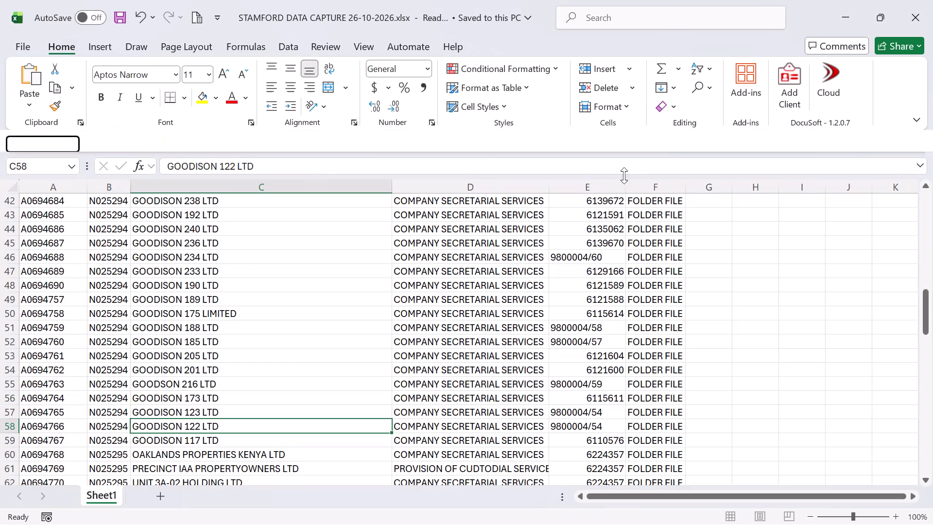
Apply a filter to the CLIENT column of the data capture sheet.
left_click_drag(927, 303, 932, 117)
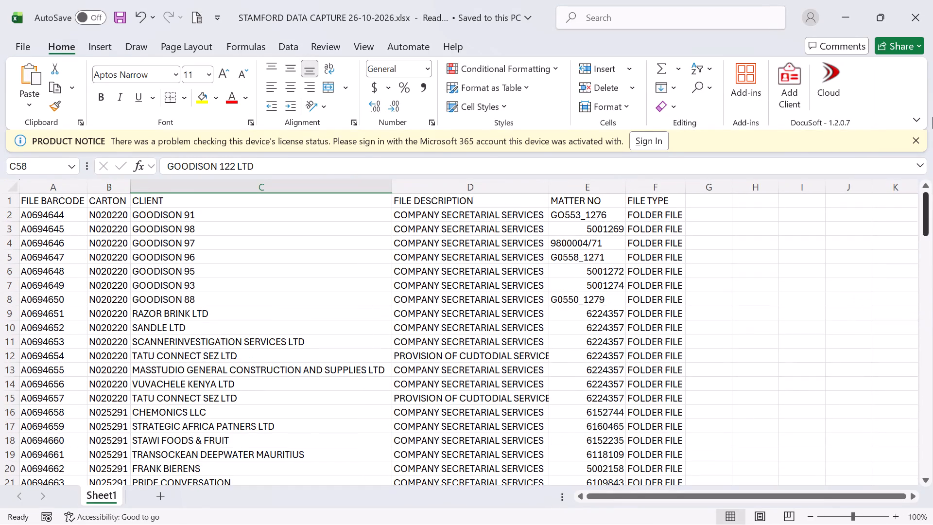
left_click(151, 188)
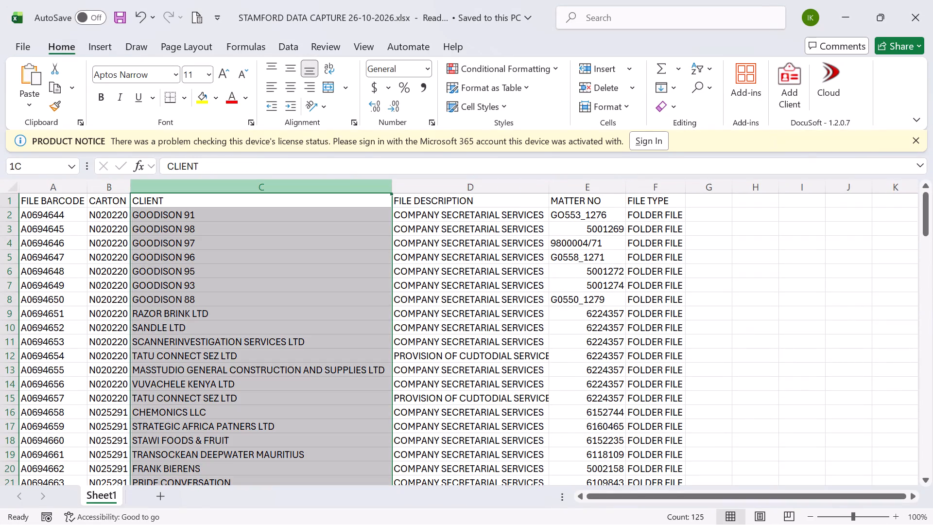
left_click(281, 48)
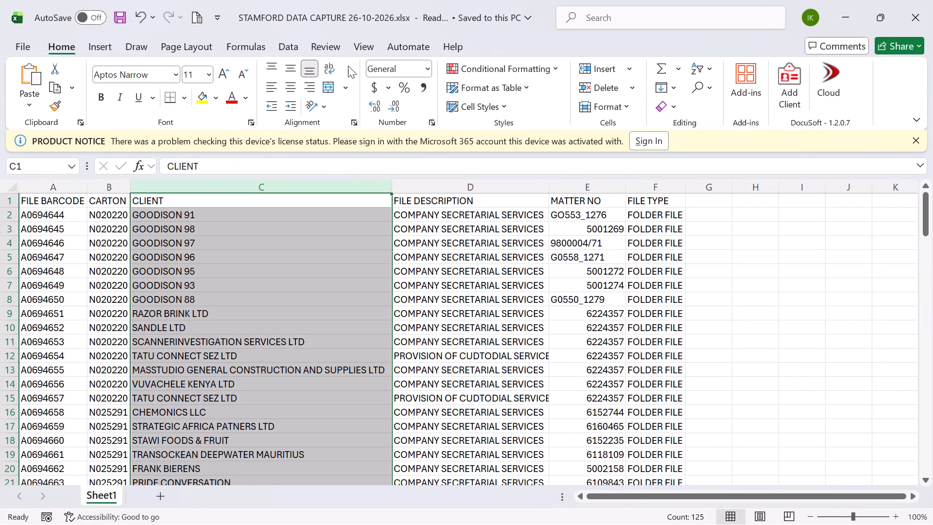
left_click(477, 75)
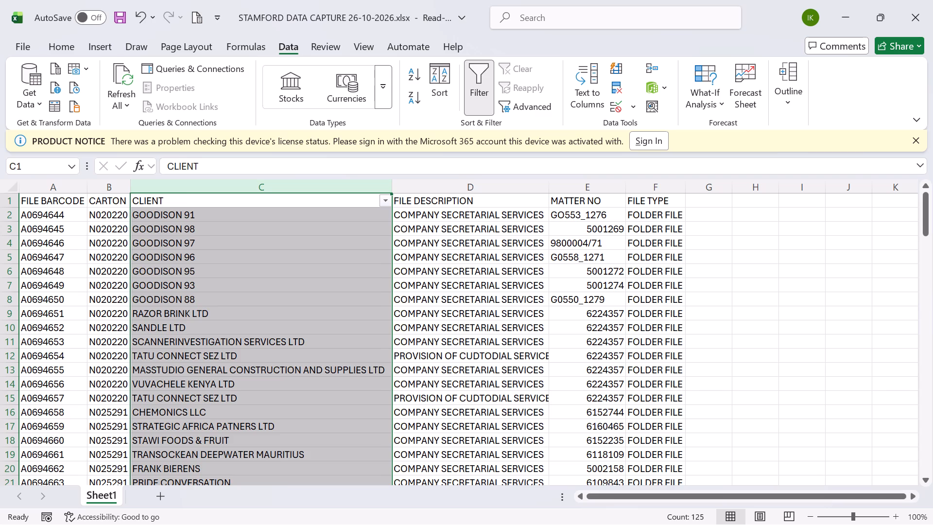
Open the filter options for the CLIENT column.
left_click(385, 205)
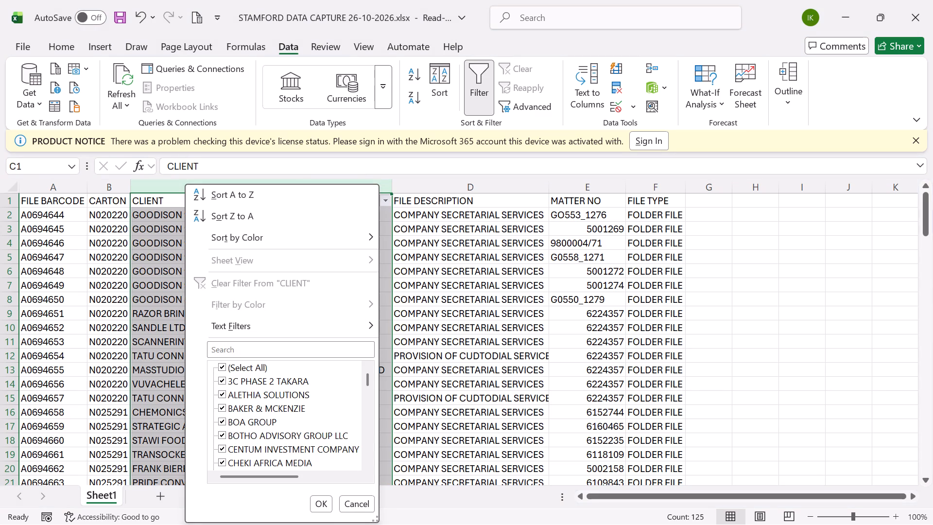
Search the CLIENT column's filter values for "tat" to narrow the list of clients.
left_click(229, 348)
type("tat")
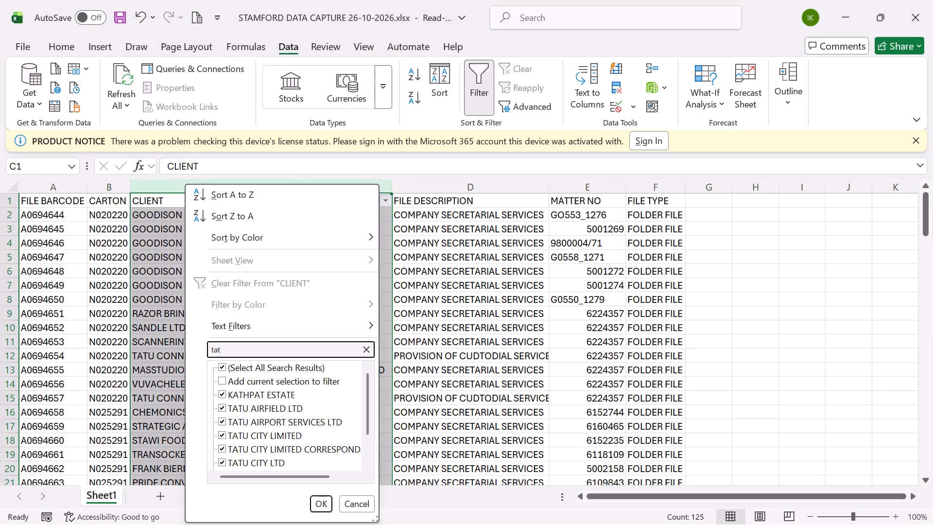
Complete the CLIENT filter search as "tatu", apply it to the sheet, and deselect the column.
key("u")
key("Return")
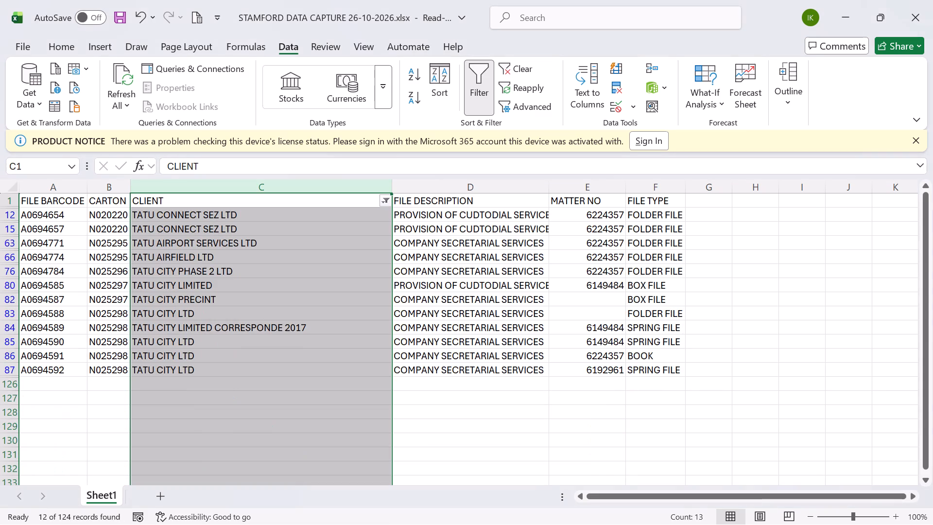
left_click(538, 418)
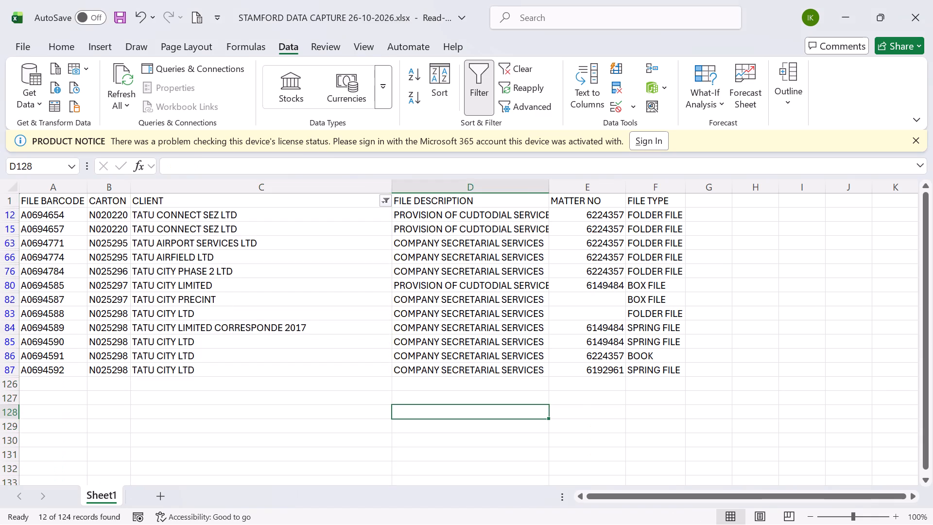
Select the TATU CITY PRECINT client cell together with the TATU CITY LTD cell directly below it.
left_click_drag(328, 300, 325, 311)
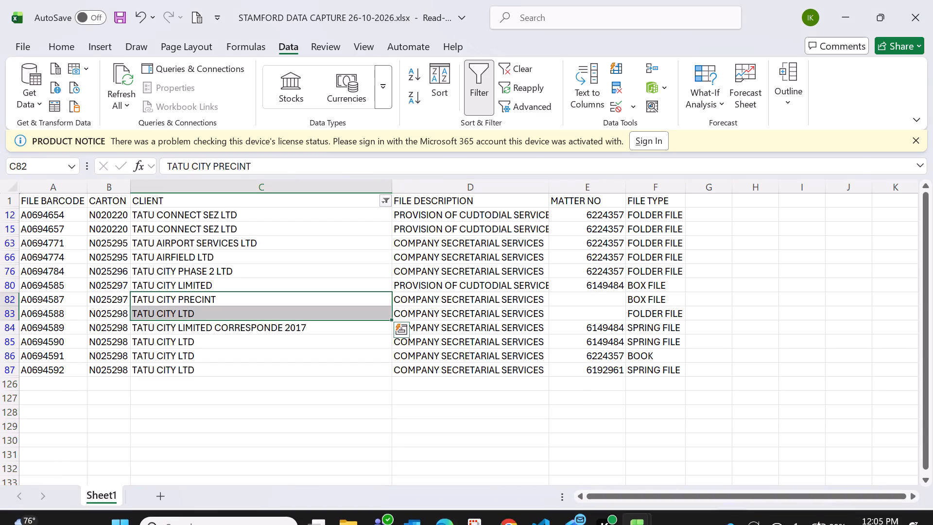
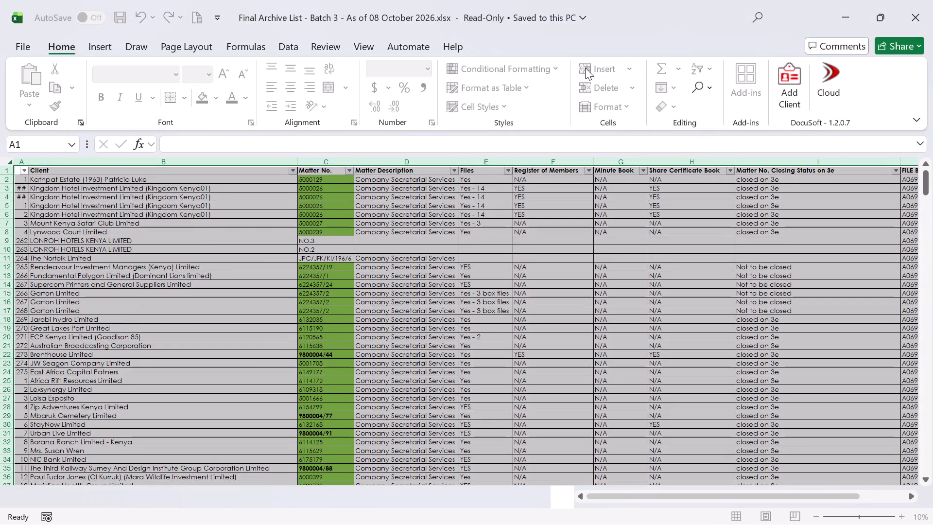
Search the Client column's filter values for "tatu" in the Batch 3 - October 26 sheet of the Final Archive List workbook.
left_click(424, 285)
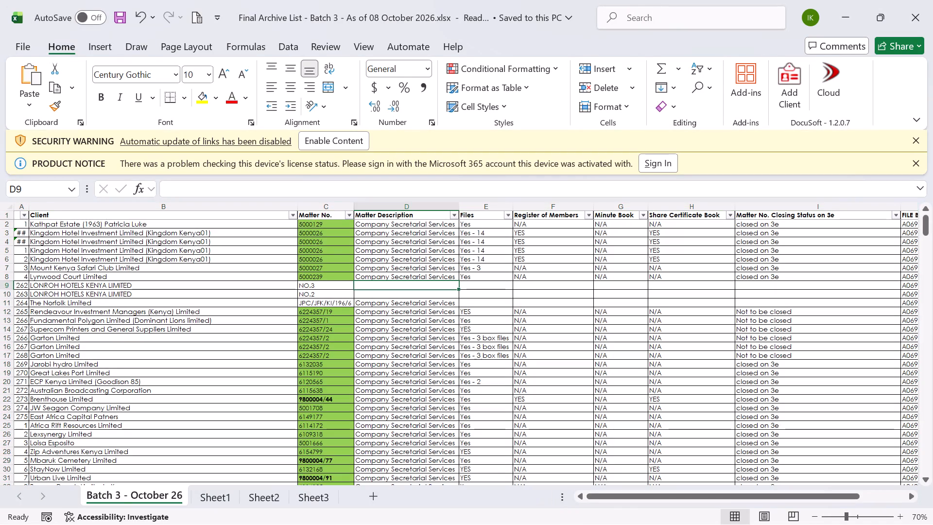
left_click(292, 215)
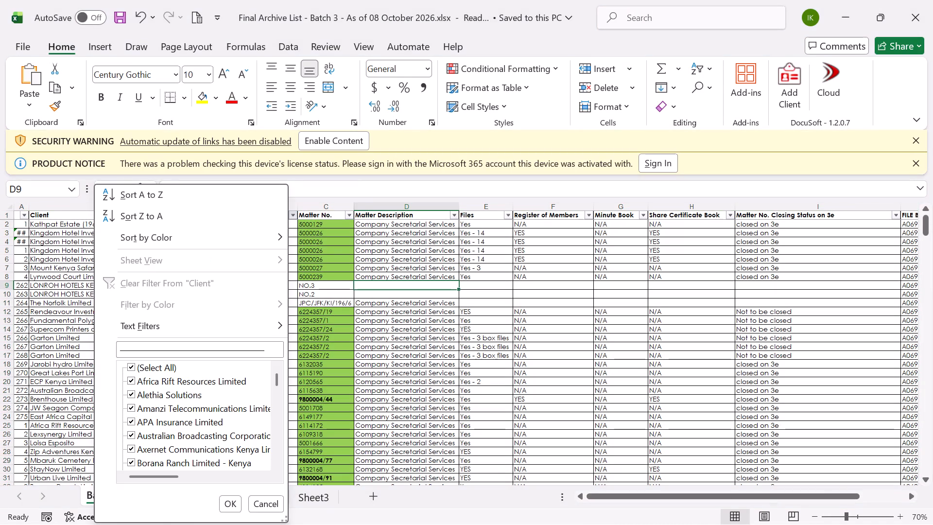
left_click(165, 352)
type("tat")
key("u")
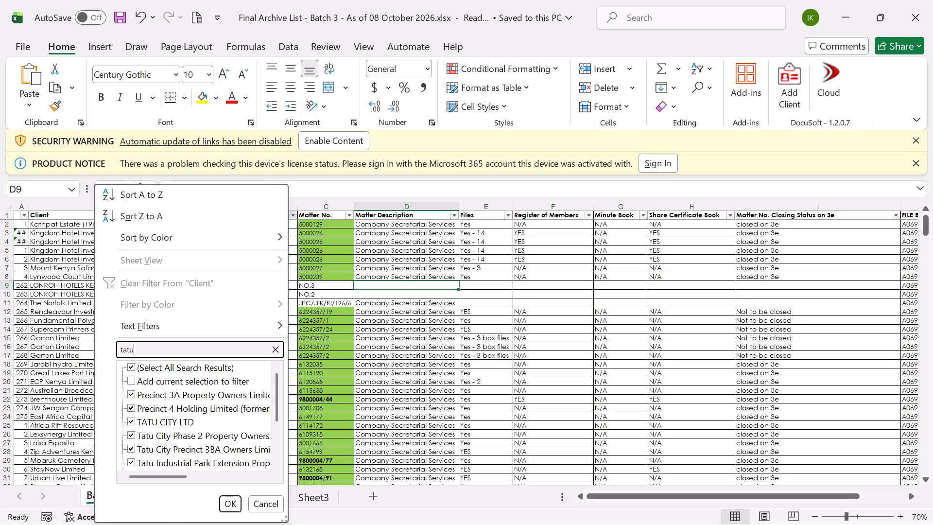
Apply the "tatu" search results as the Client column filter and review the matching records' matter, closing status and barcode columns.
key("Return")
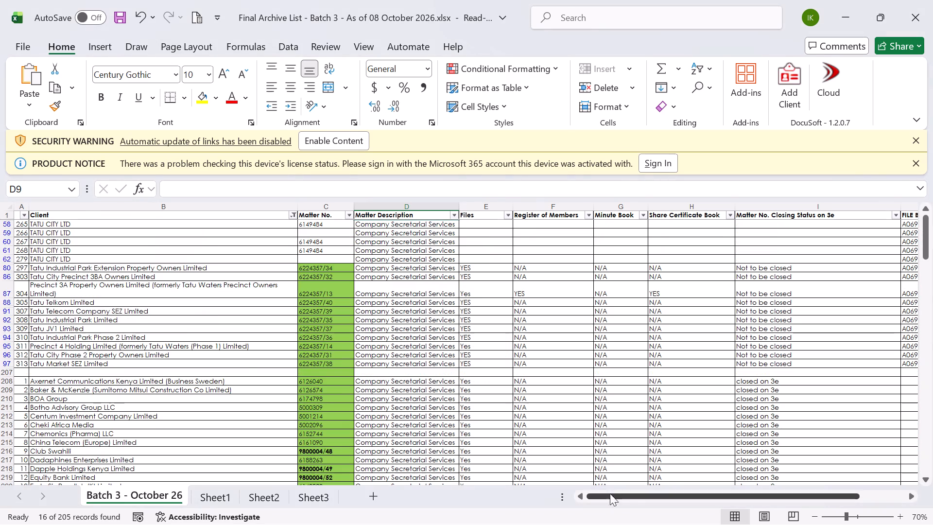
left_click_drag(628, 494, 713, 503)
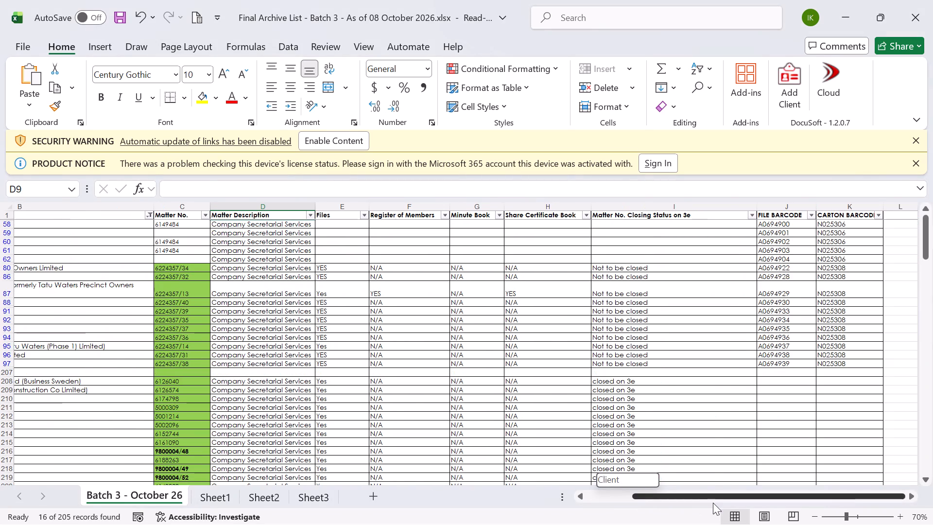
left_click_drag(713, 503, 511, 518)
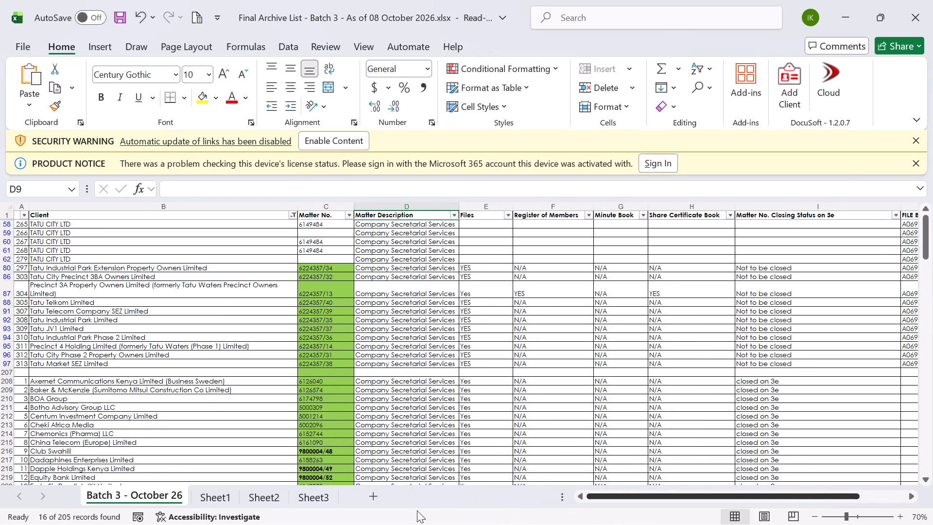
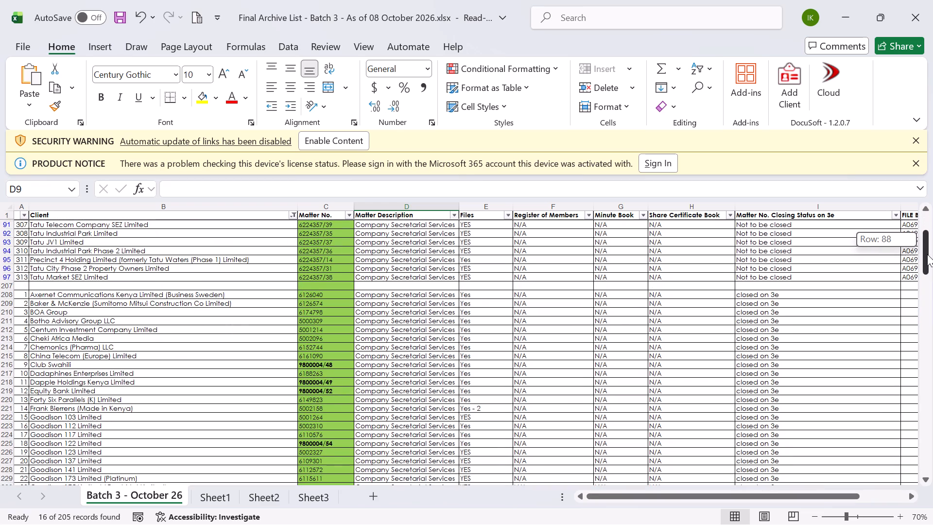
Examine the Tatu client rows around row 281 of the Final Archive List against the filtered Tatu records in the Stamford data capture workbook.
left_click_drag(927, 254, 932, 345)
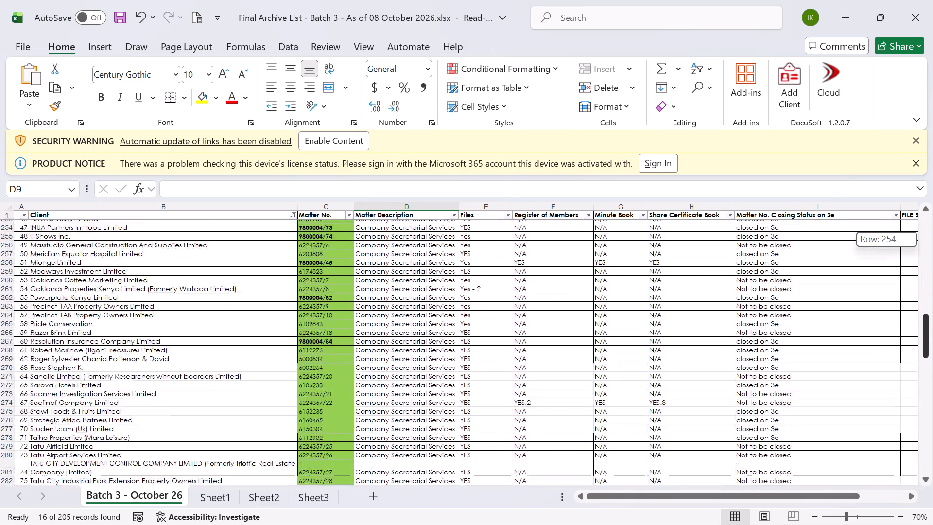
left_click_drag(932, 345, 932, 375)
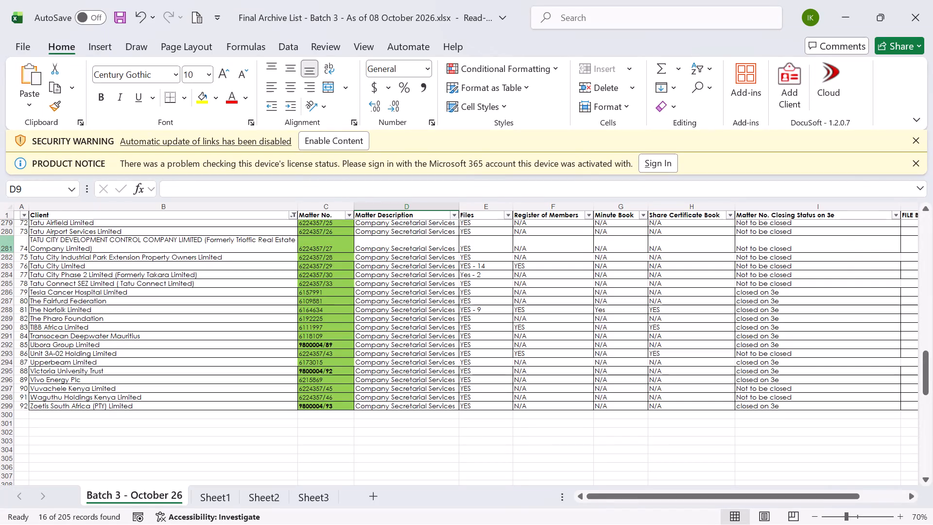
left_click(2, 244)
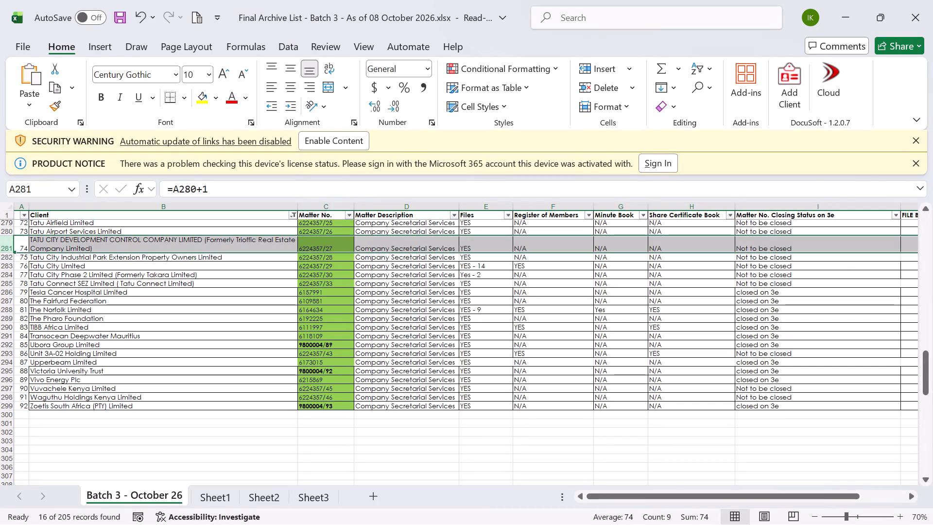
left_click_drag(646, 496, 624, 497)
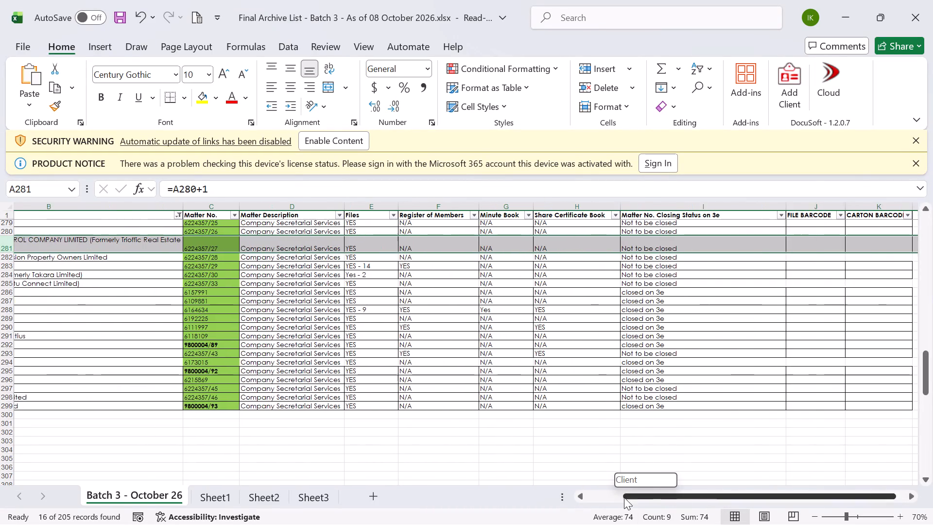
left_click_drag(624, 497, 567, 499)
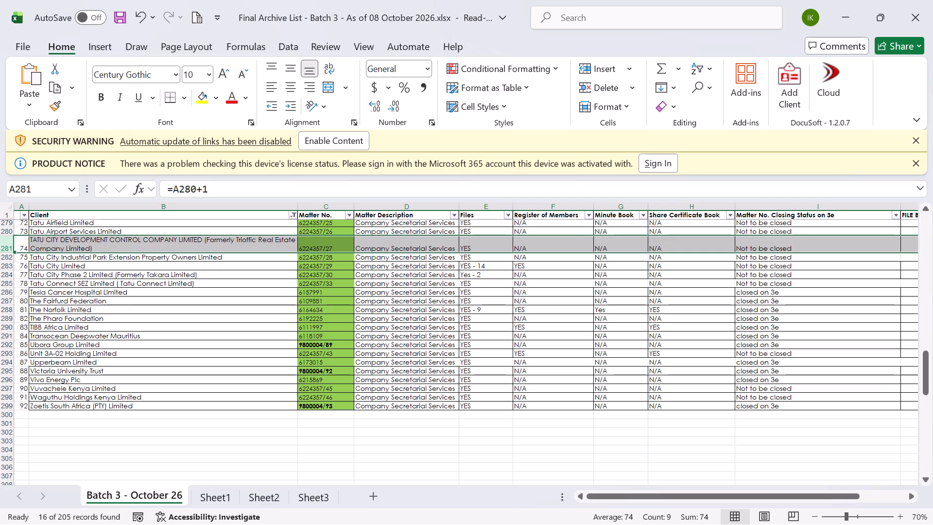
left_click(7, 260)
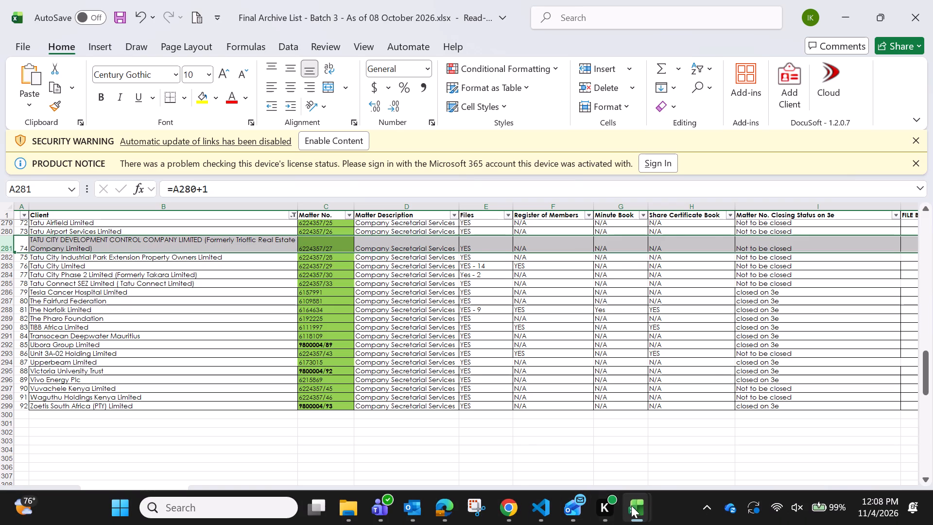
left_click(660, 432)
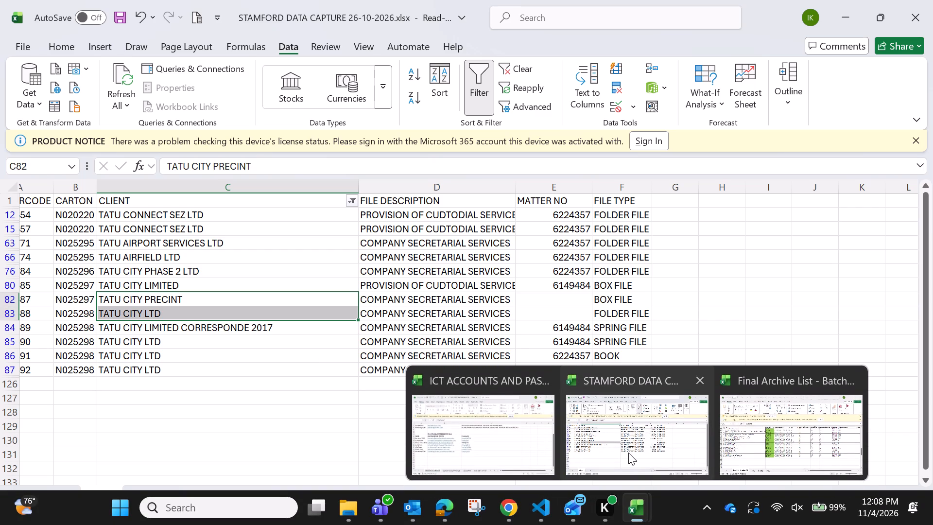
left_click(786, 426)
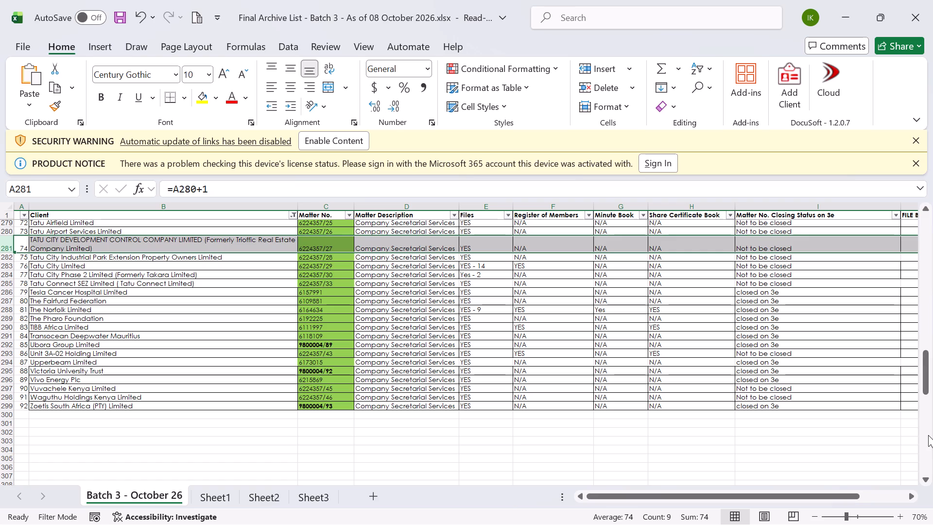
left_click_drag(930, 367, 930, 358)
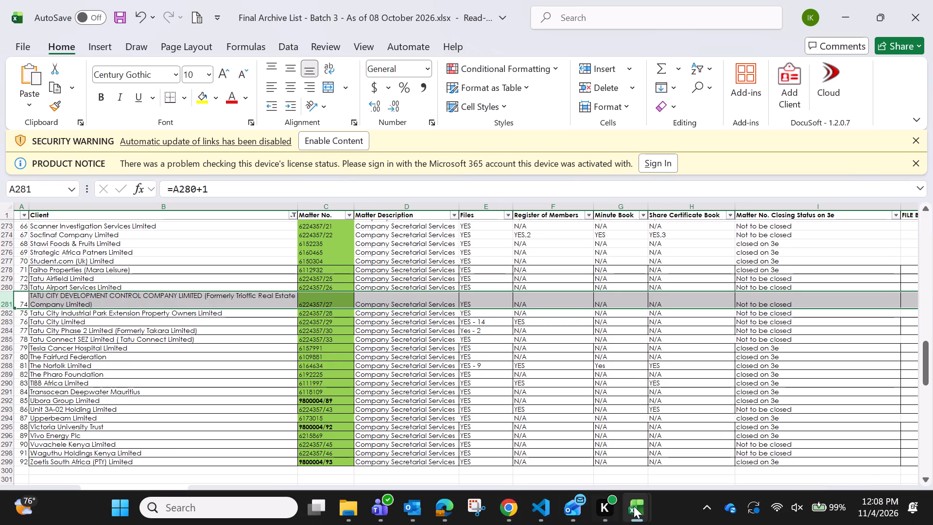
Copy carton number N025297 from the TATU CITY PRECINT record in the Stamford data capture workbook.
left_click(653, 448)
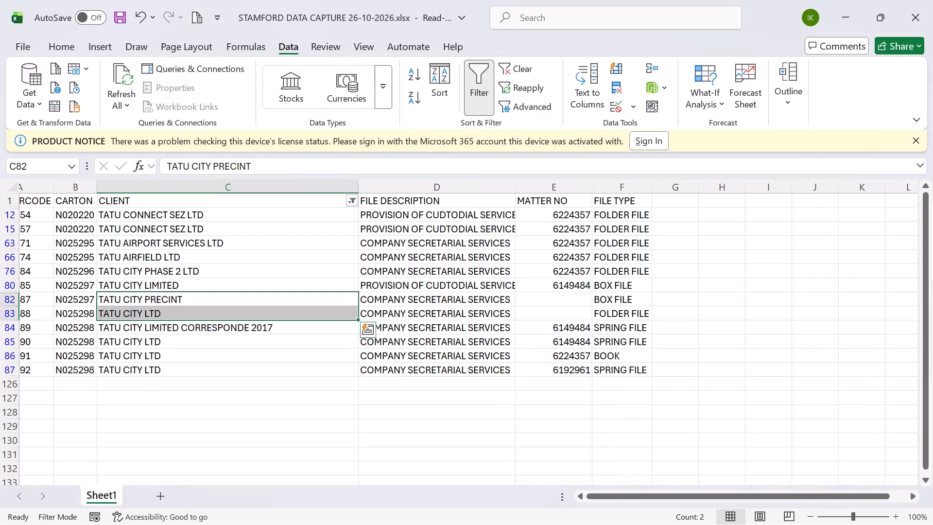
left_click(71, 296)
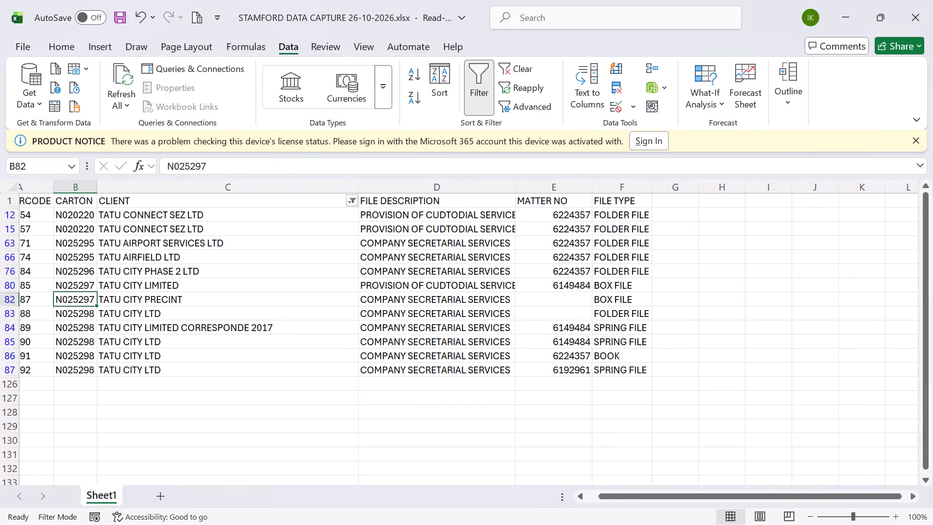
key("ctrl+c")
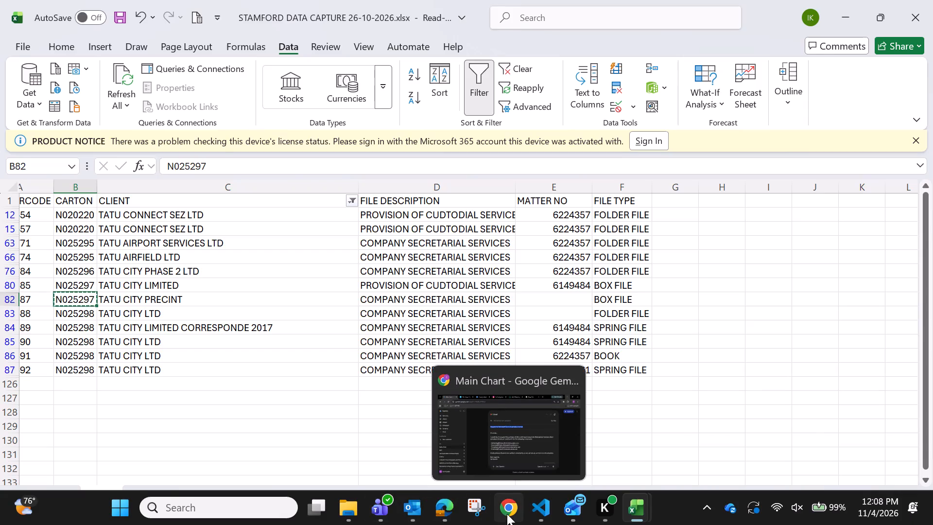
Switch to Edge and close the OneDrive evidence checklist page and the Archive Warehouse website page.
left_click(448, 513)
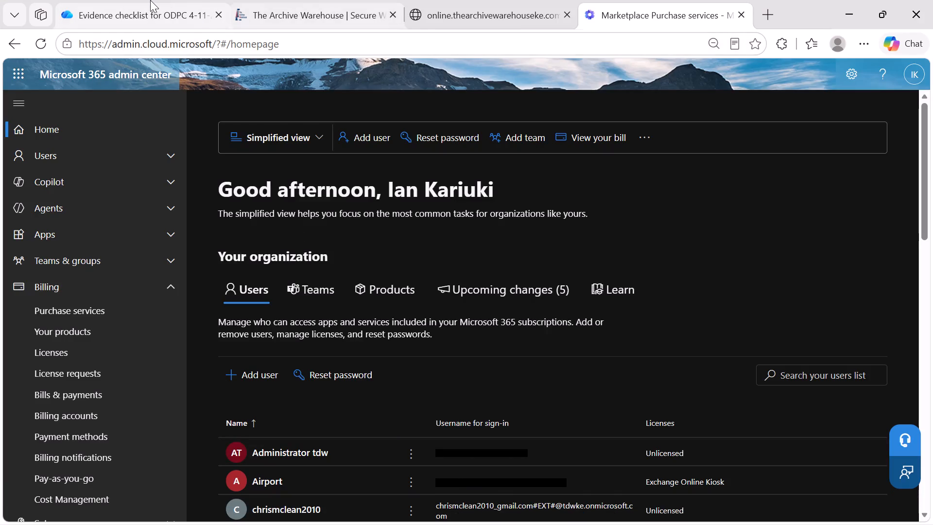
left_click(149, 0)
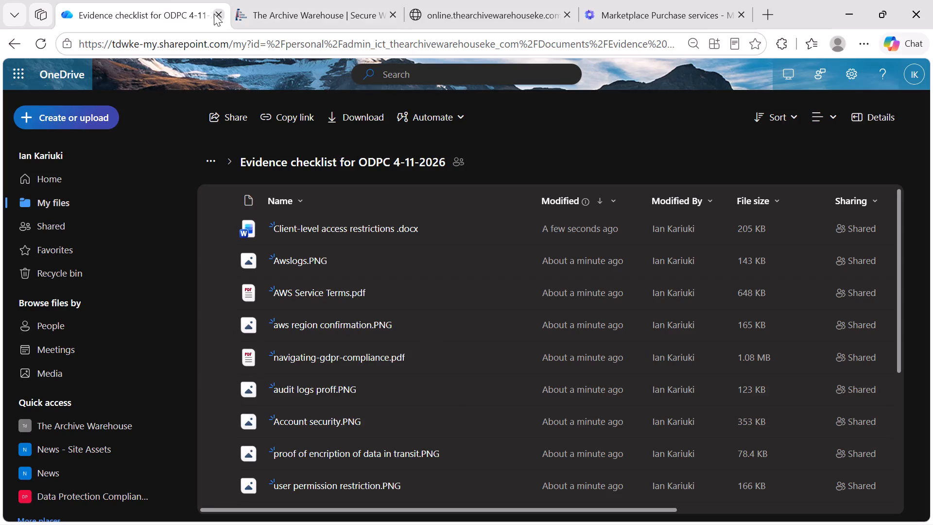
left_click(214, 14)
left_click(219, 14)
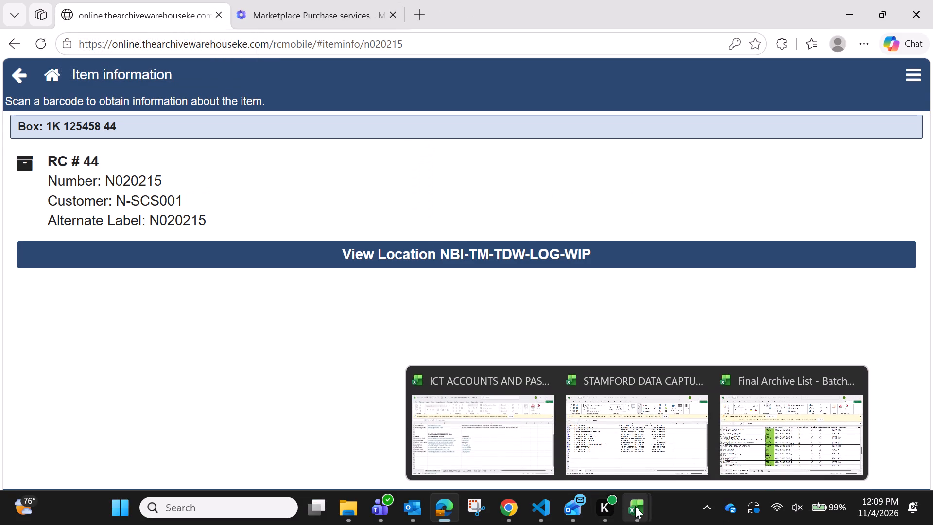
Switch to the Stamford data capture workbook in Excel and clear the client filter across the whole sheet.
left_click(627, 445)
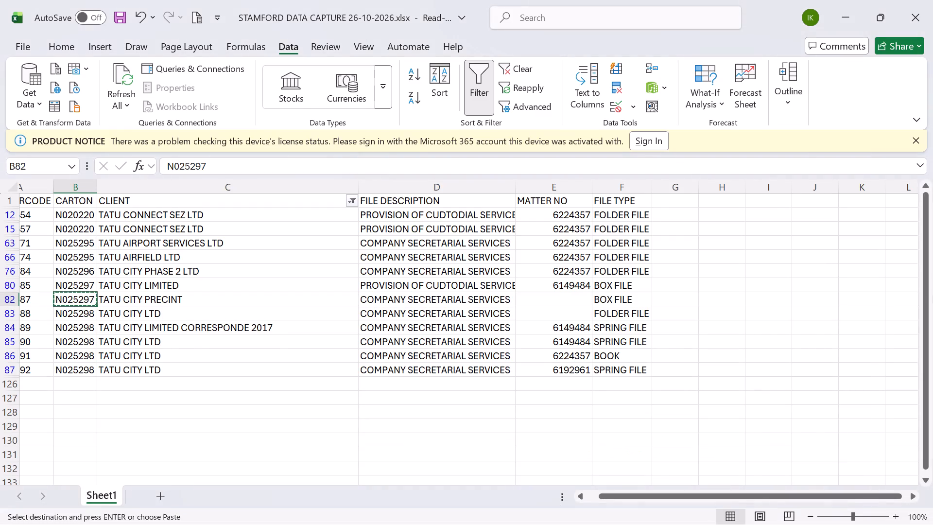
left_click(10, 186)
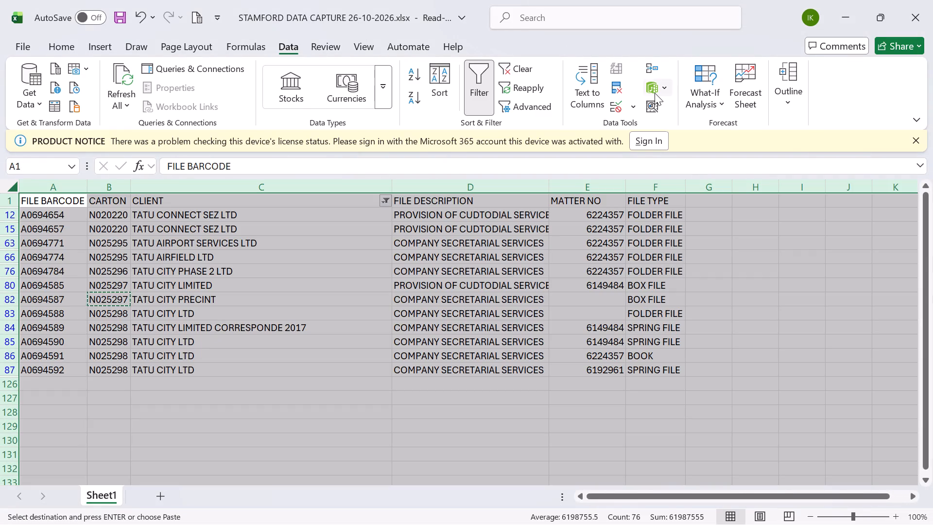
left_click(53, 50)
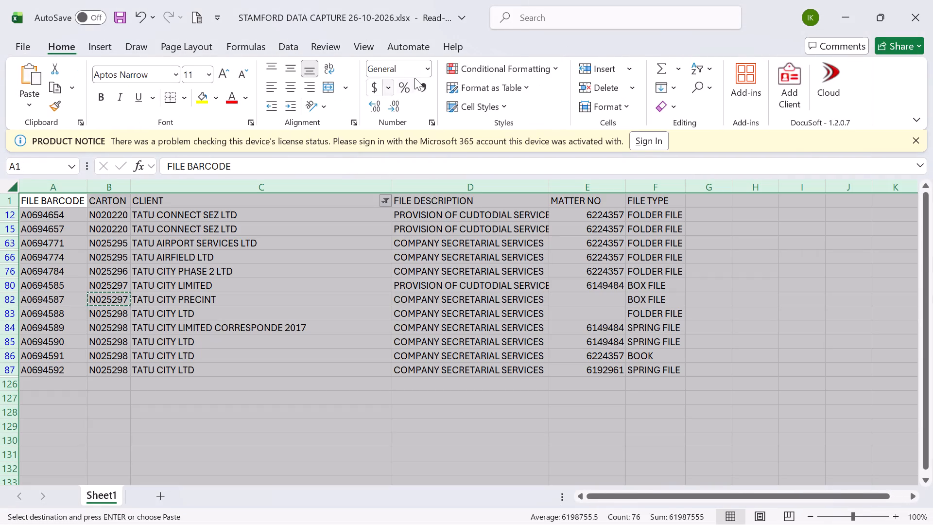
left_click(690, 61)
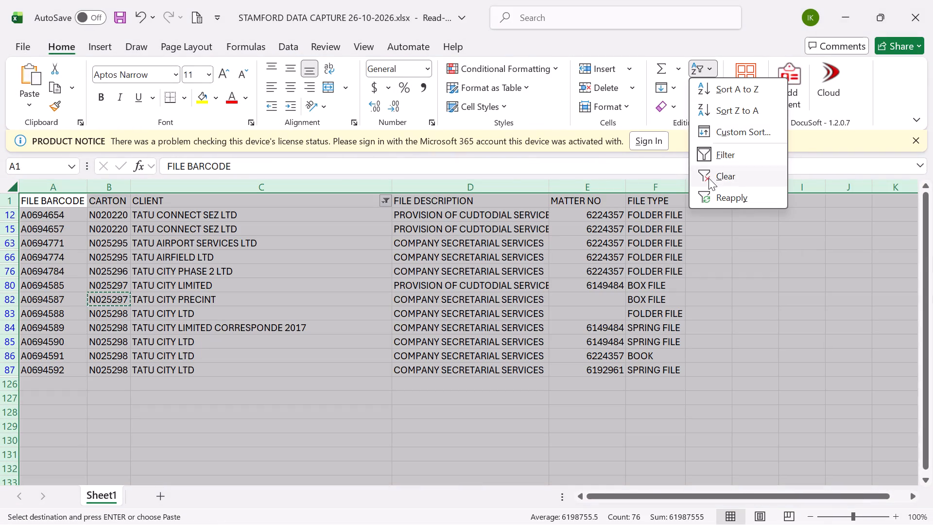
left_click(708, 178)
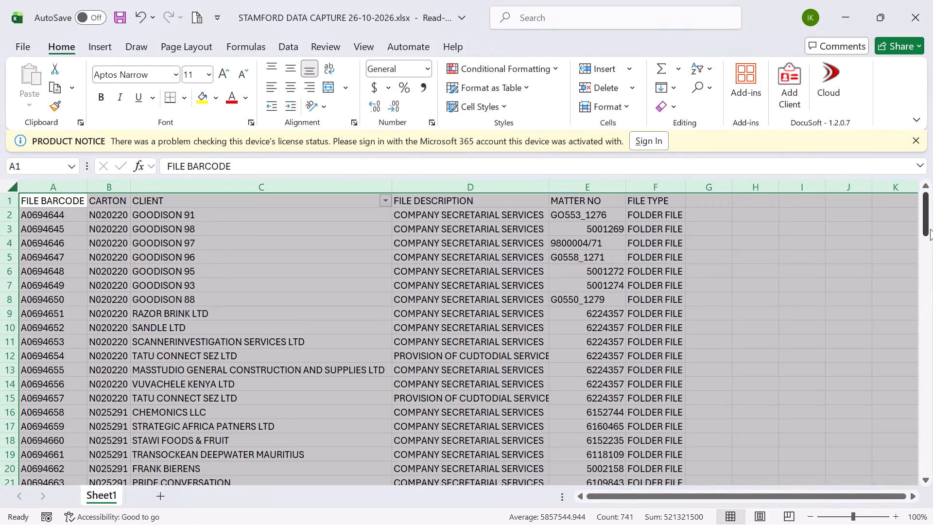
Copy carton number N025294 from the GOODISON 123 LTD record in row 57.
left_click_drag(930, 220, 932, 315)
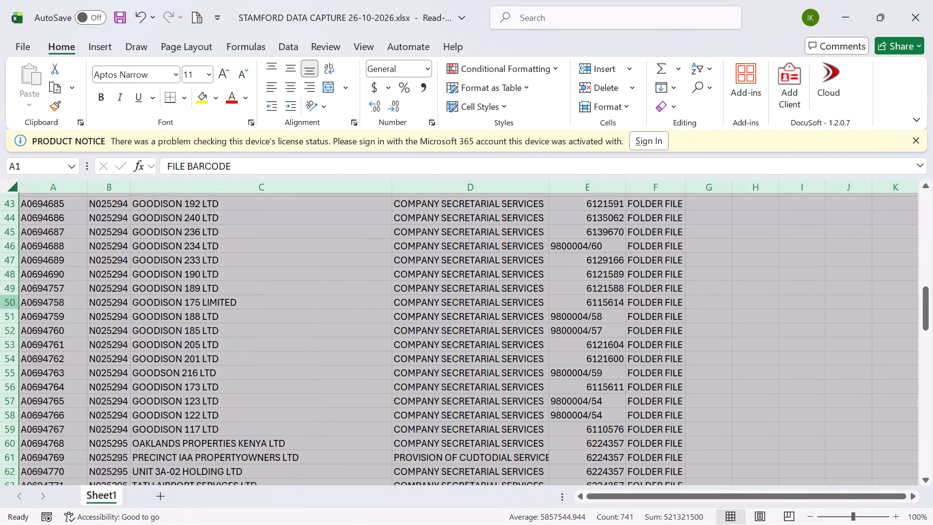
left_click(6, 401)
left_click_drag(6, 401, 4, 438)
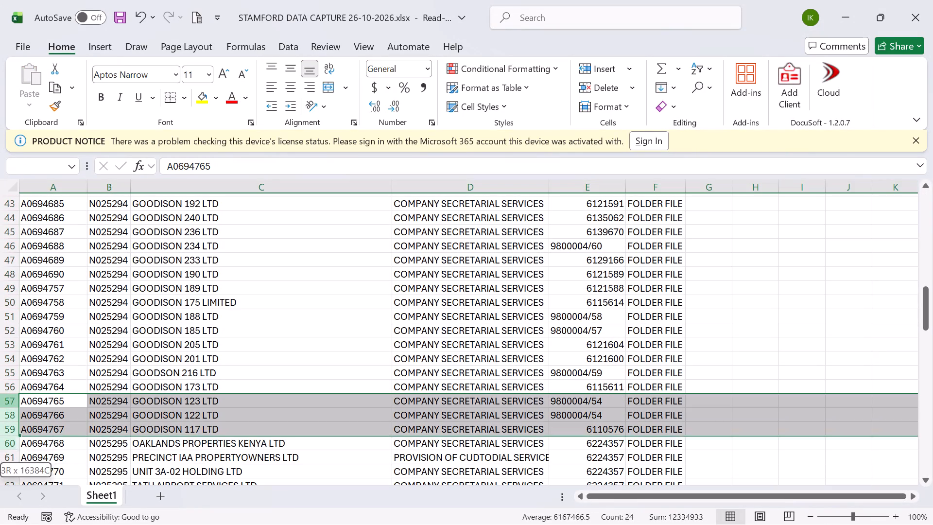
left_click_drag(4, 438, 5, 411)
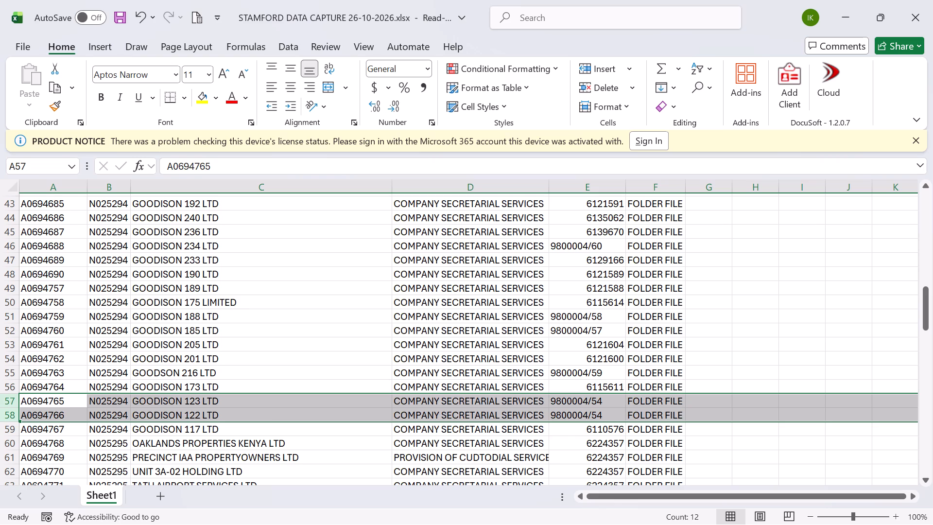
left_click(123, 401)
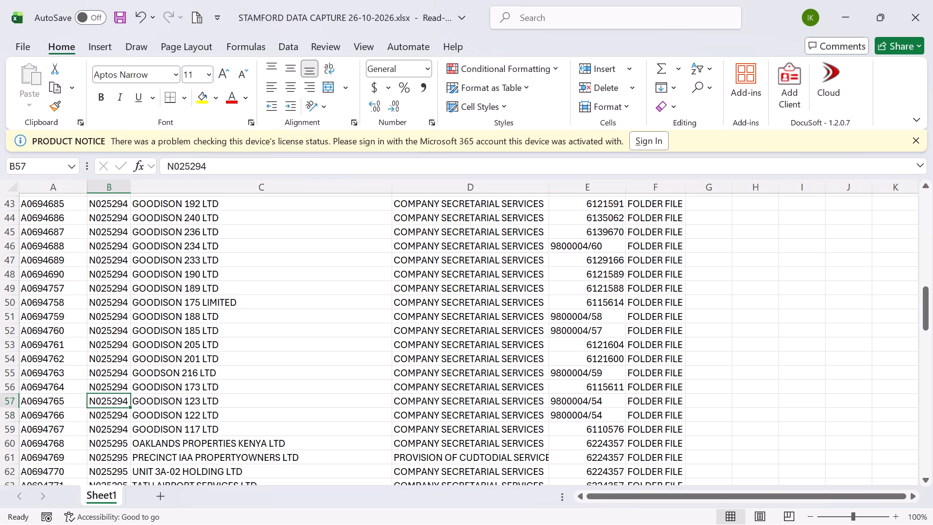
key("ctrl+c")
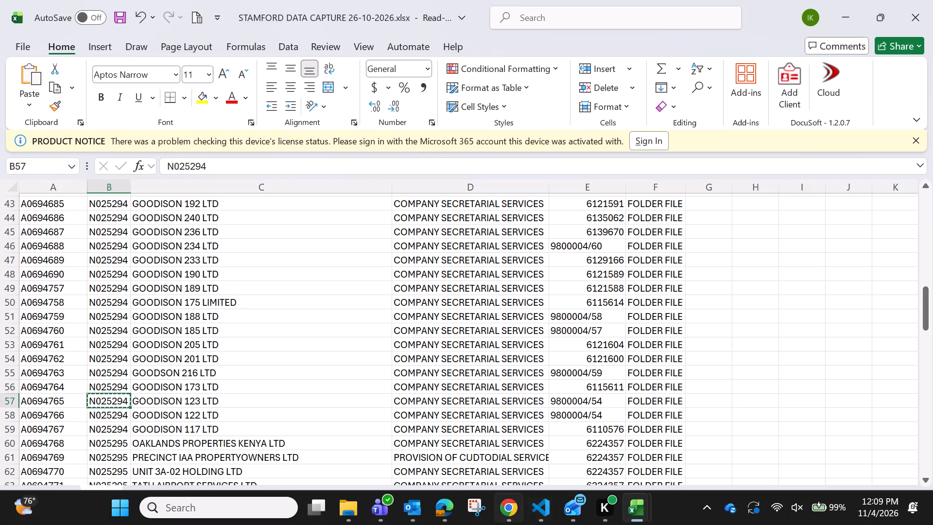
Switch to Edge and look up the item information for the copied carton bar code N025294.
left_click(448, 512)
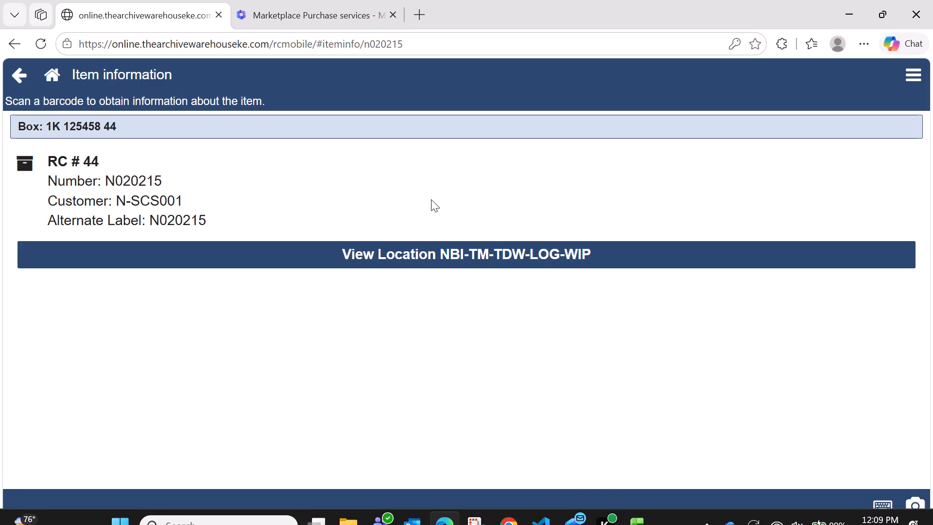
left_click(874, 496)
key("ctrl+v")
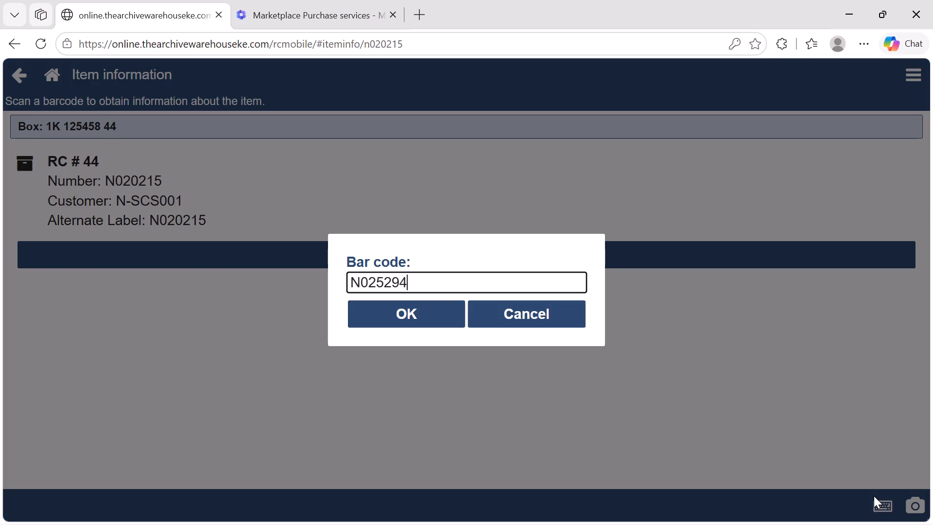
key("Return")
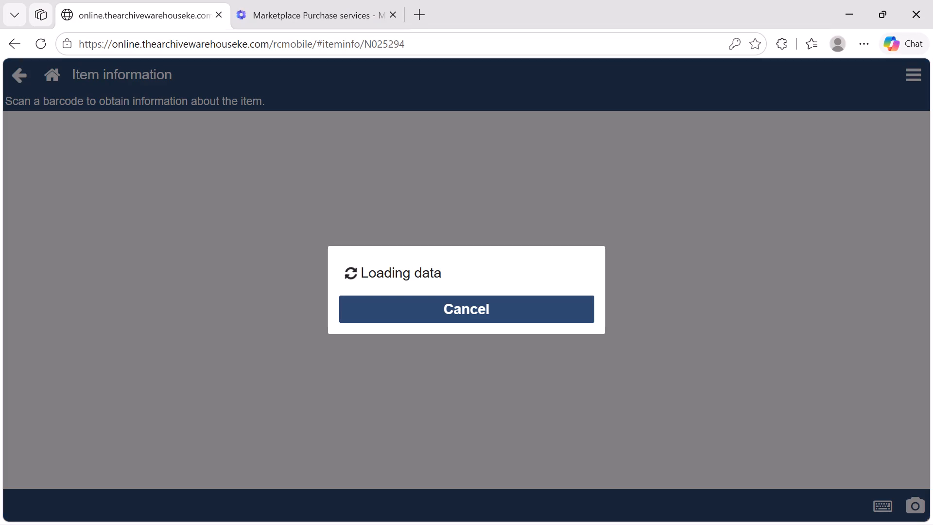
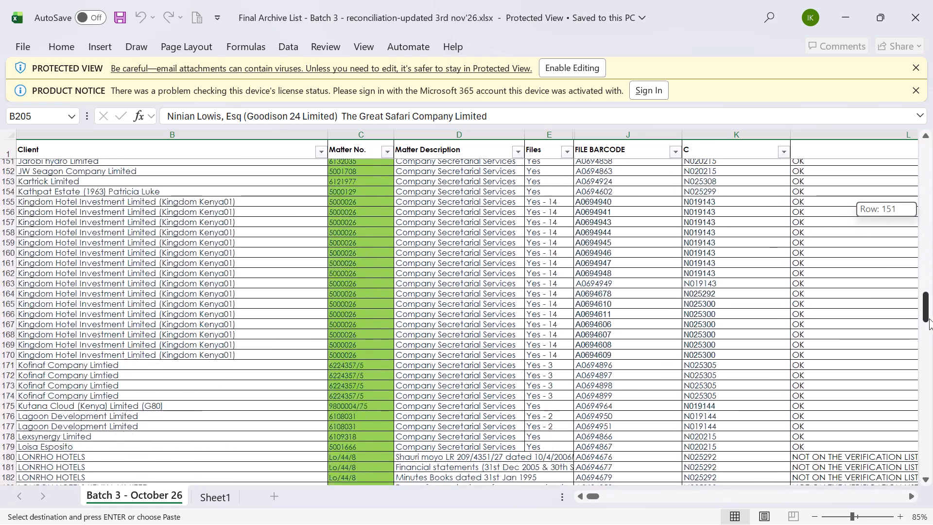
Look through the client records, file barcodes and carton numbers across the whole Batch 3 - October 26 sheet, including the Tatu entries.
left_click_drag(929, 318, 932, 339)
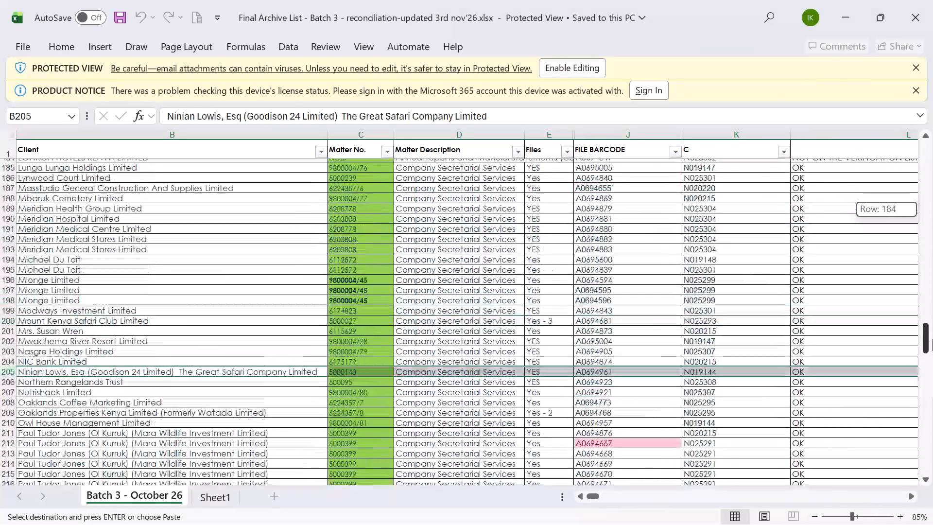
left_click_drag(932, 339, 932, 510)
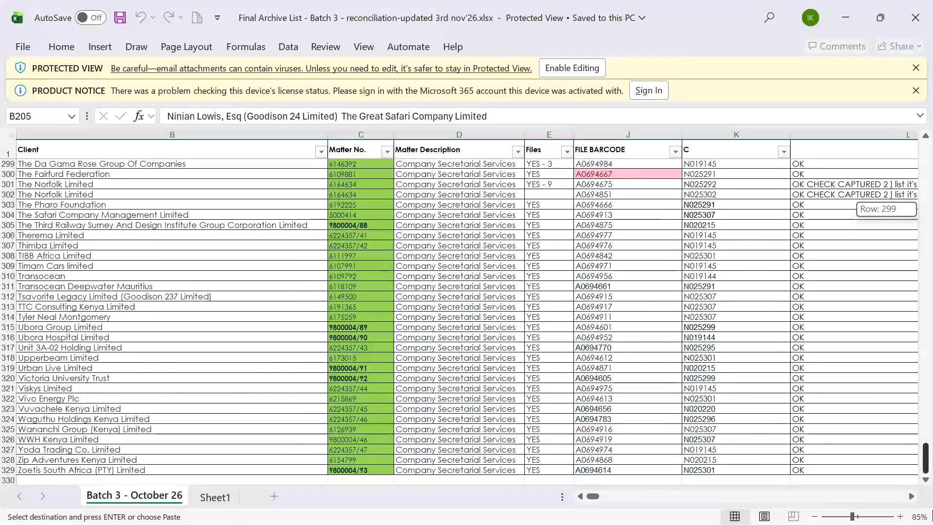
left_click_drag(932, 510, 927, 438)
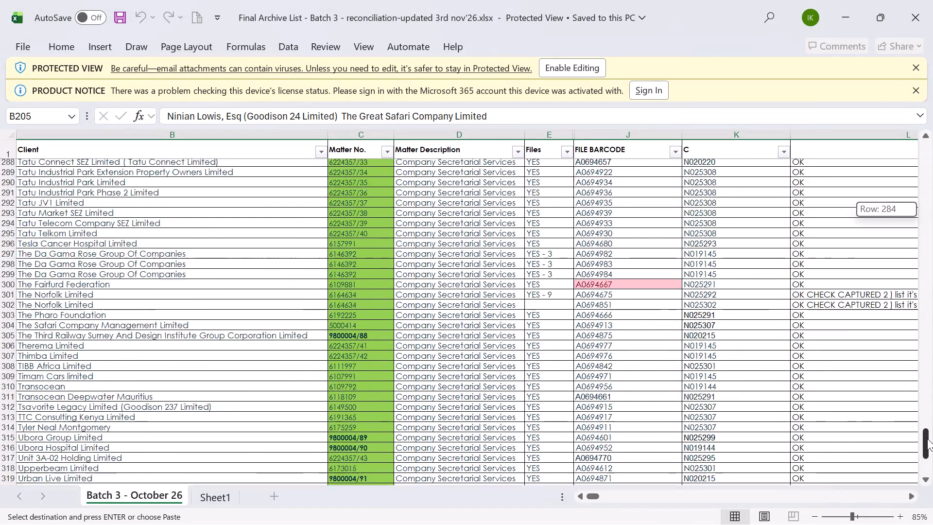
left_click_drag(927, 438, 928, 289)
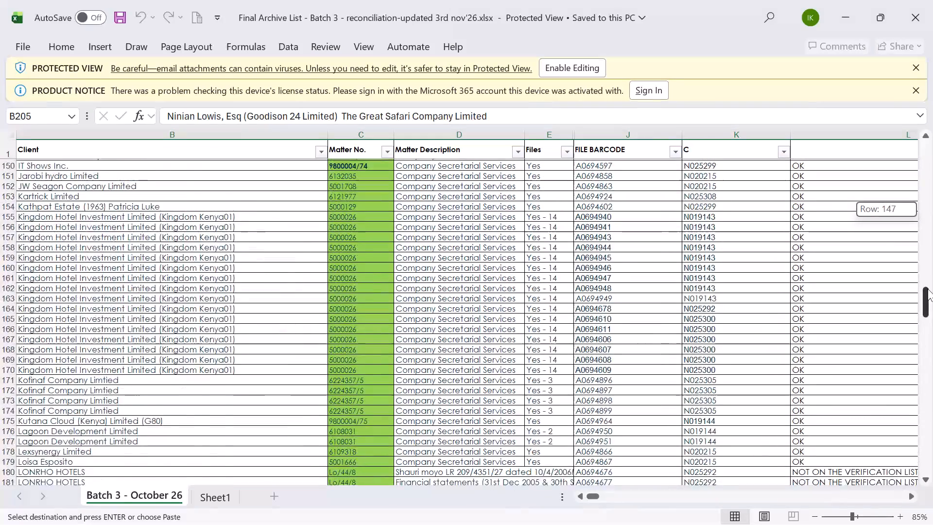
left_click_drag(928, 289, 929, 128)
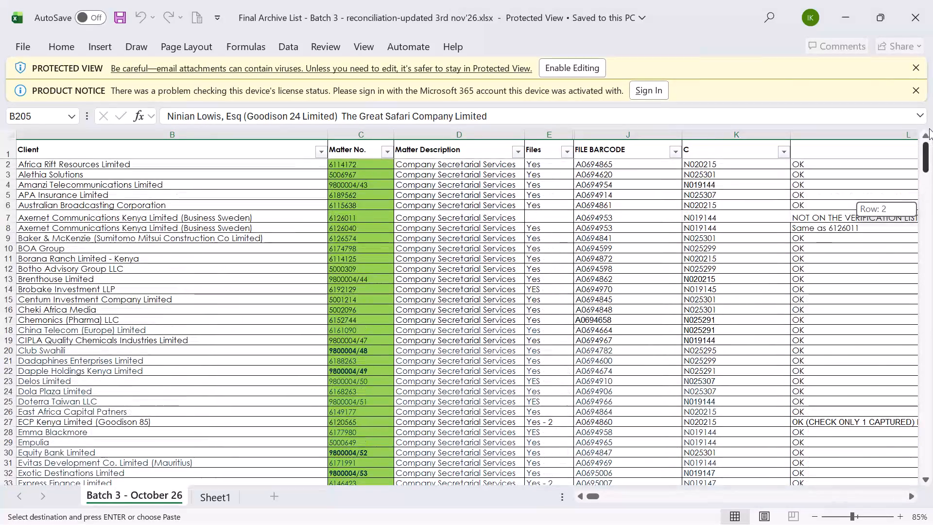
left_click_drag(929, 128, 923, 156)
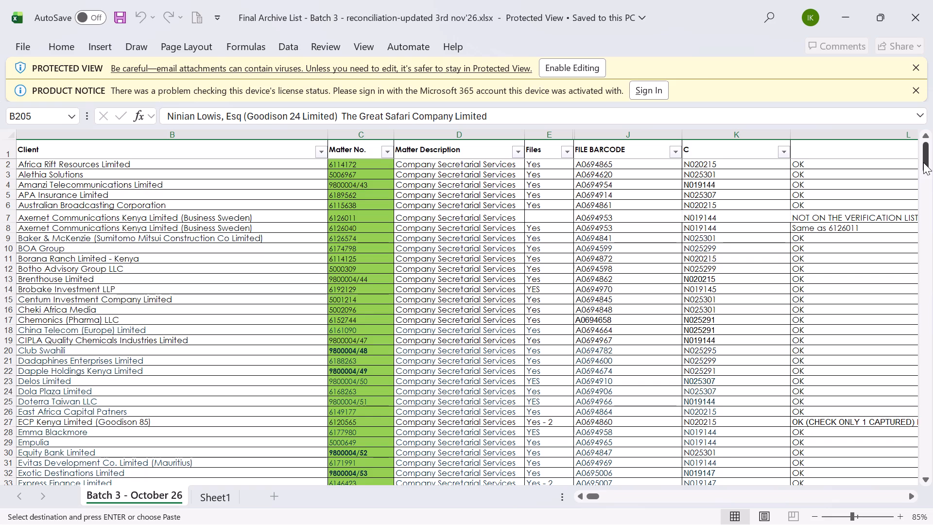
left_click_drag(923, 162, 919, 244)
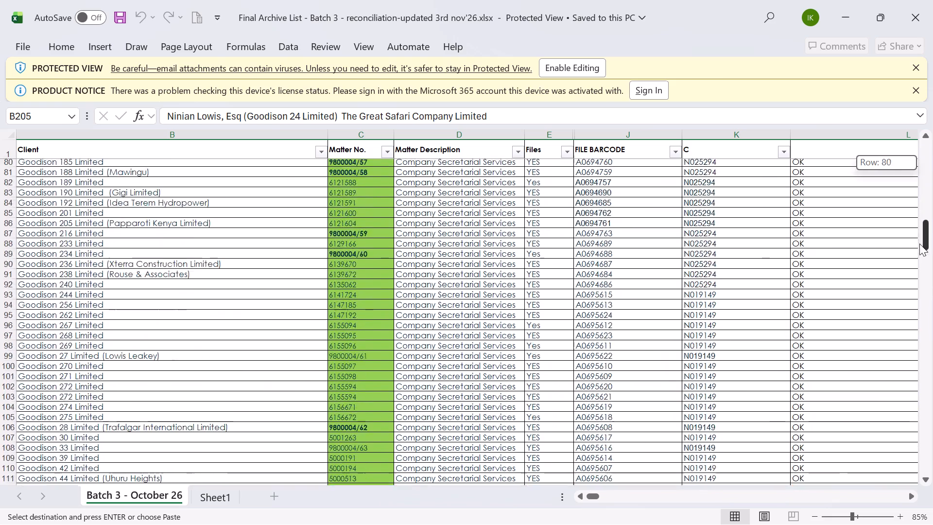
left_click_drag(919, 244, 918, 323)
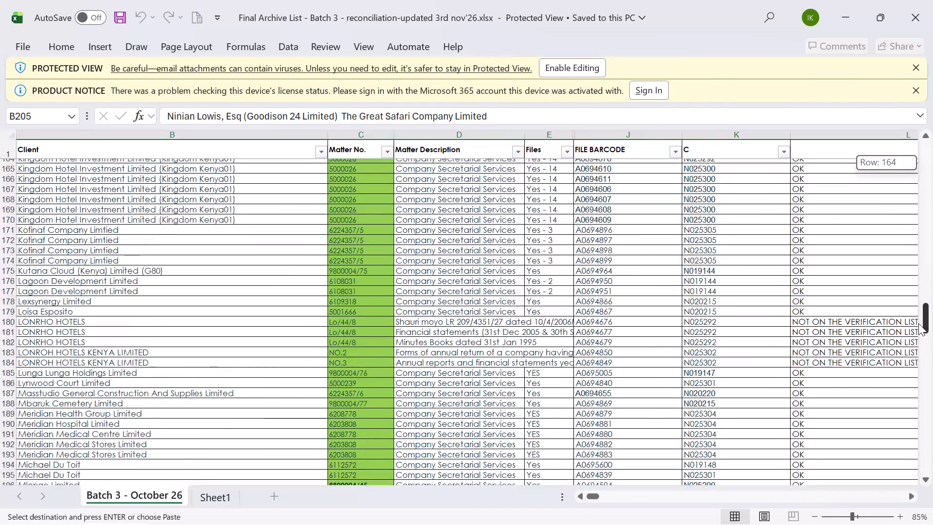
left_click_drag(918, 323, 914, 450)
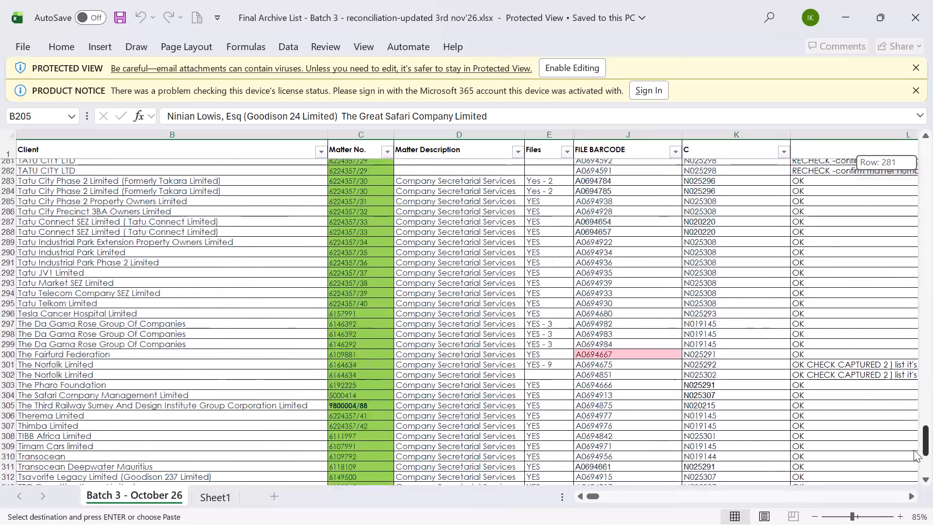
left_click_drag(914, 450, 920, 434)
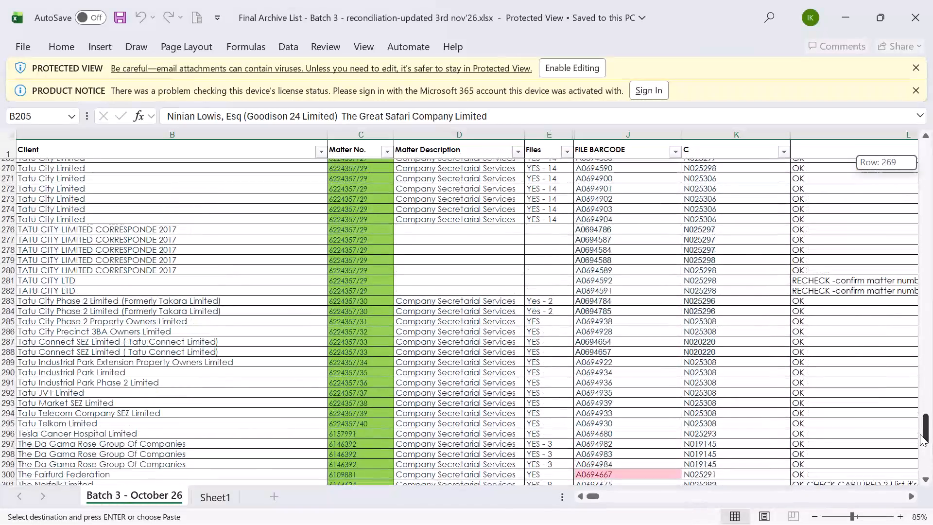
left_click_drag(920, 434, 920, 432)
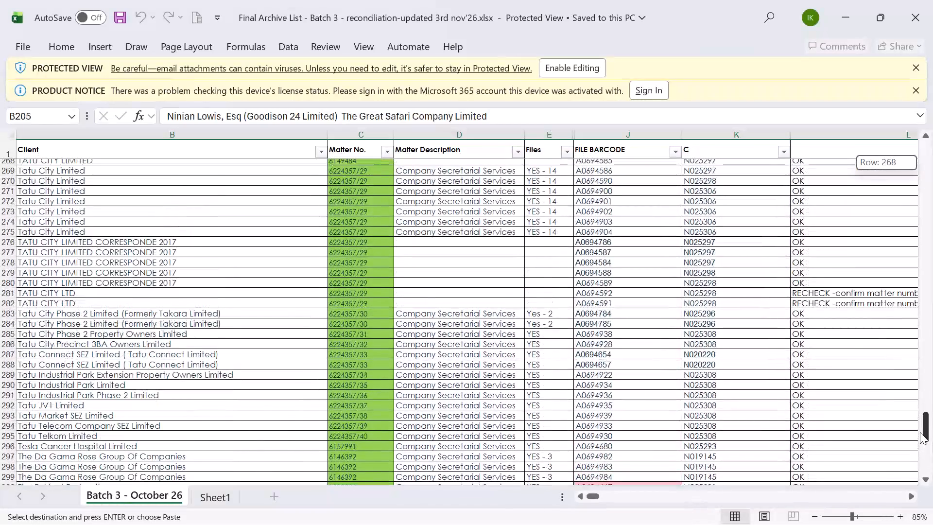
left_click_drag(920, 432, 920, 433)
left_click_drag(930, 432, 931, 462)
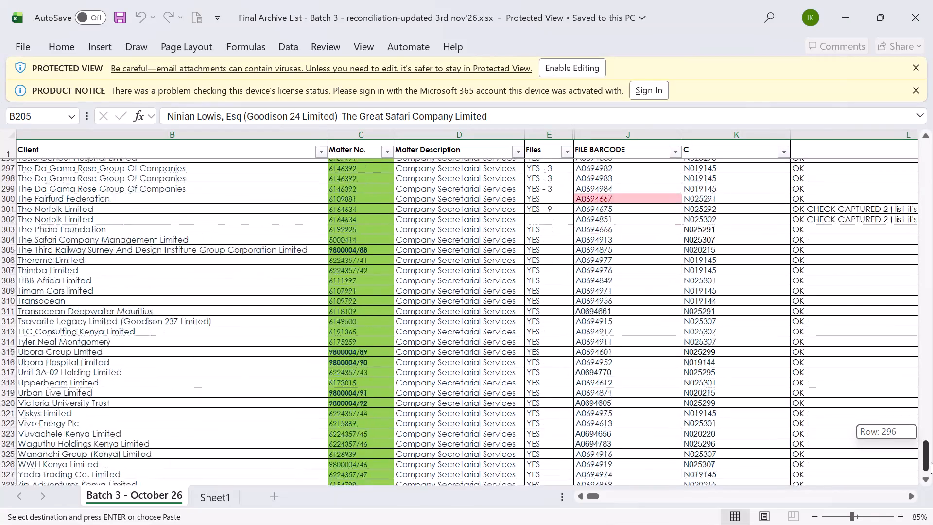
left_click_drag(931, 462, 929, 488)
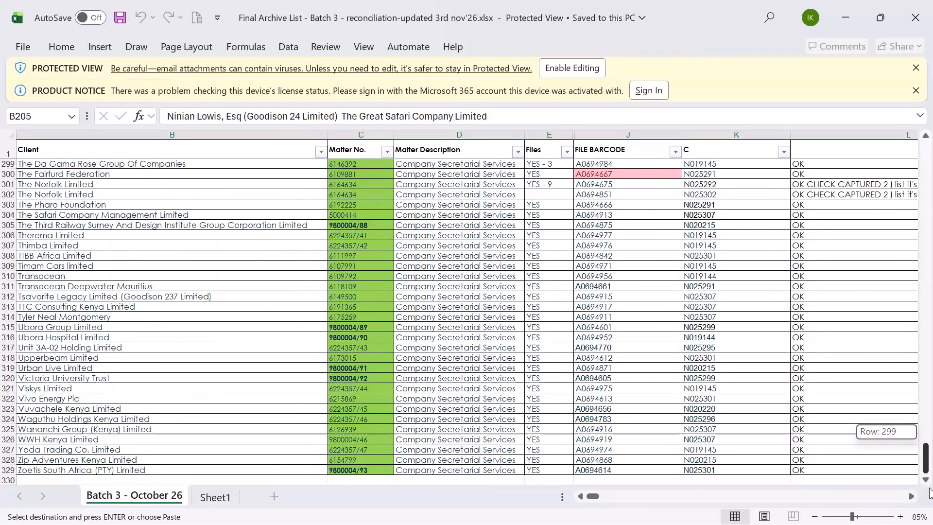
left_click_drag(929, 488, 928, 454)
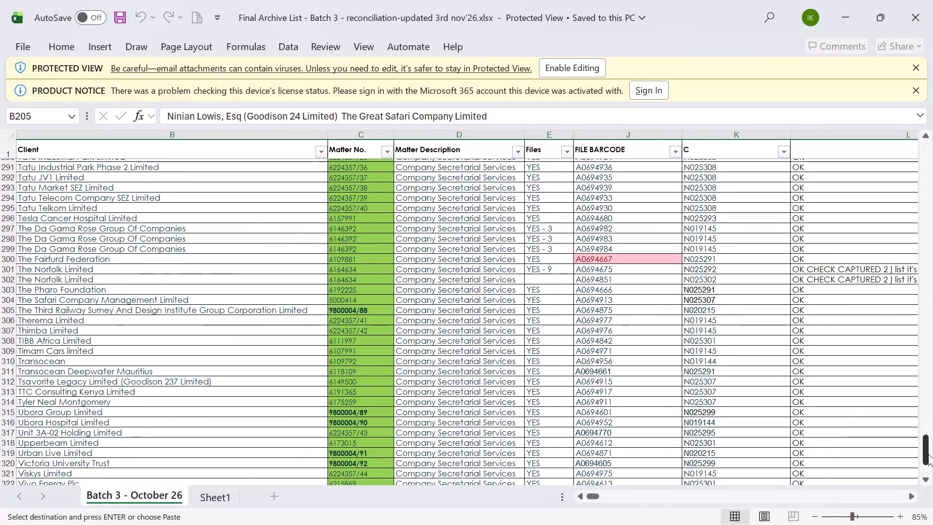
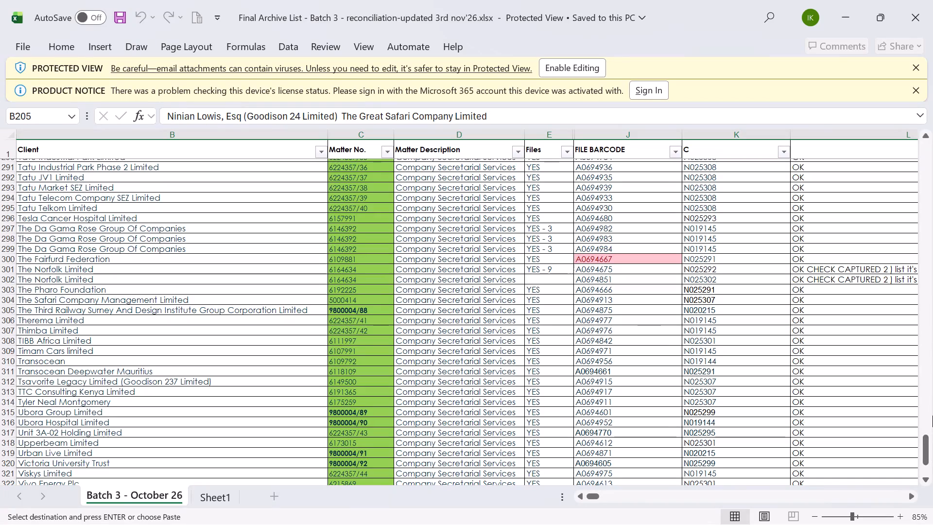
Find and highlight the two red Tatu City rows marked CHECK, covering Development Control Company and Industrial Park Extension Property Owners.
left_click_drag(928, 440, 932, 421)
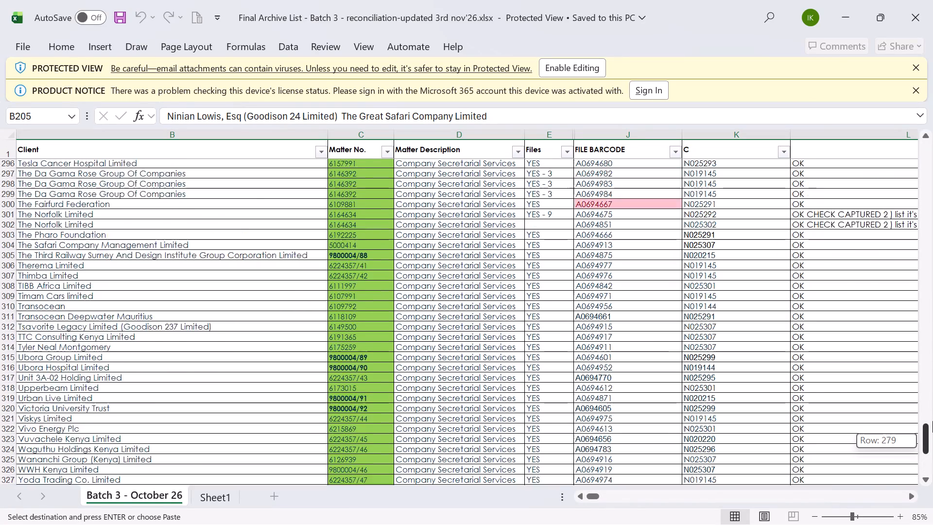
left_click_drag(932, 421, 932, 395)
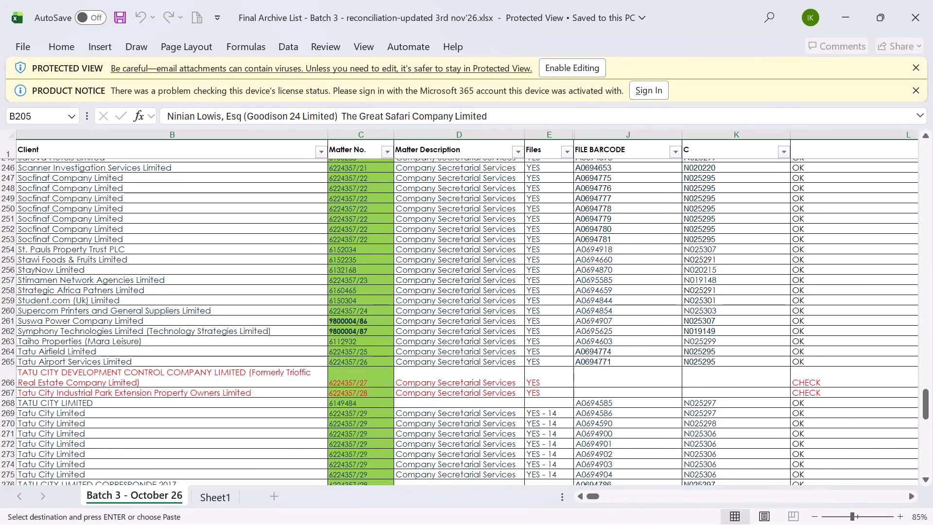
left_click_drag(3, 373, 2, 392)
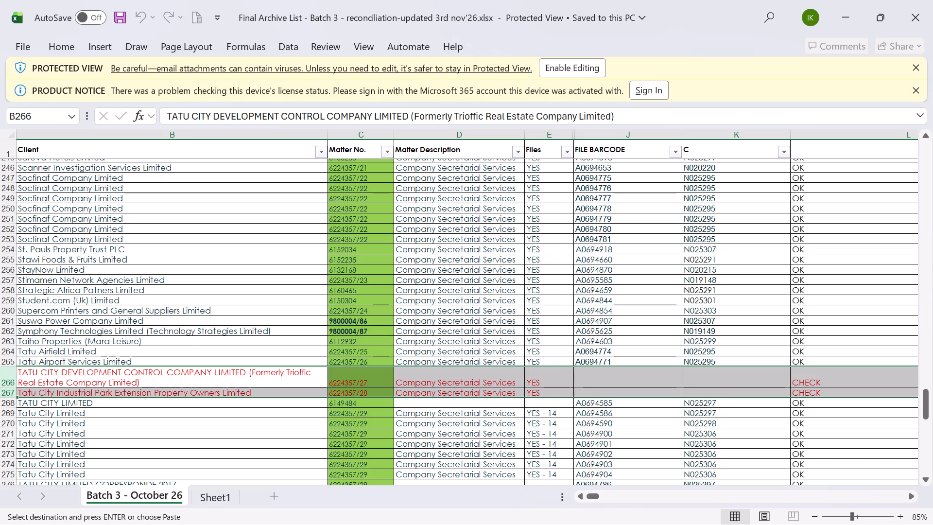
Enable editing on the protected Batch 3 Final Archive List workbook so its column filters can be used.
left_click(319, 154)
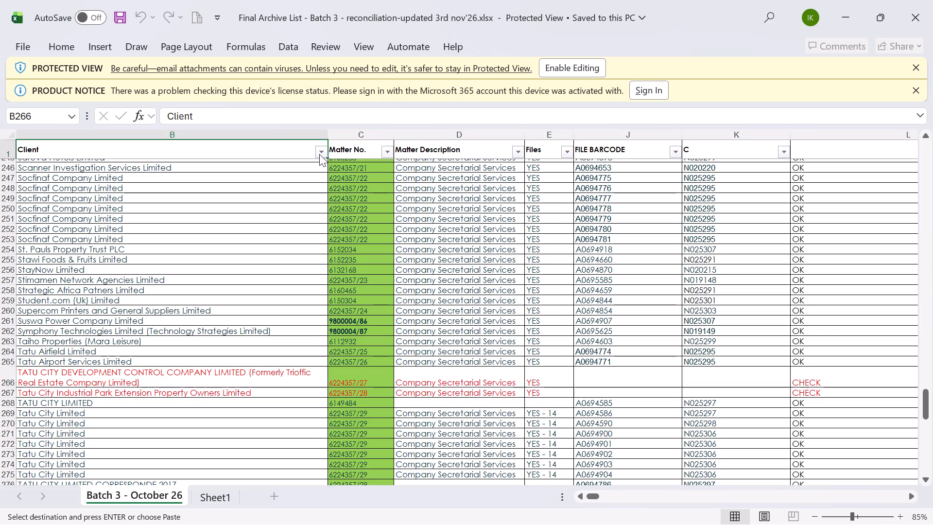
left_click(319, 148)
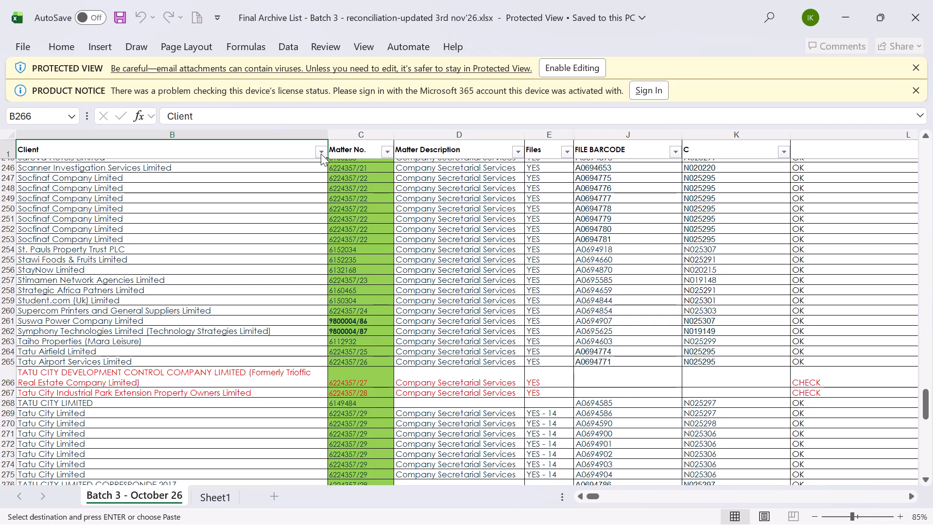
left_click(321, 154)
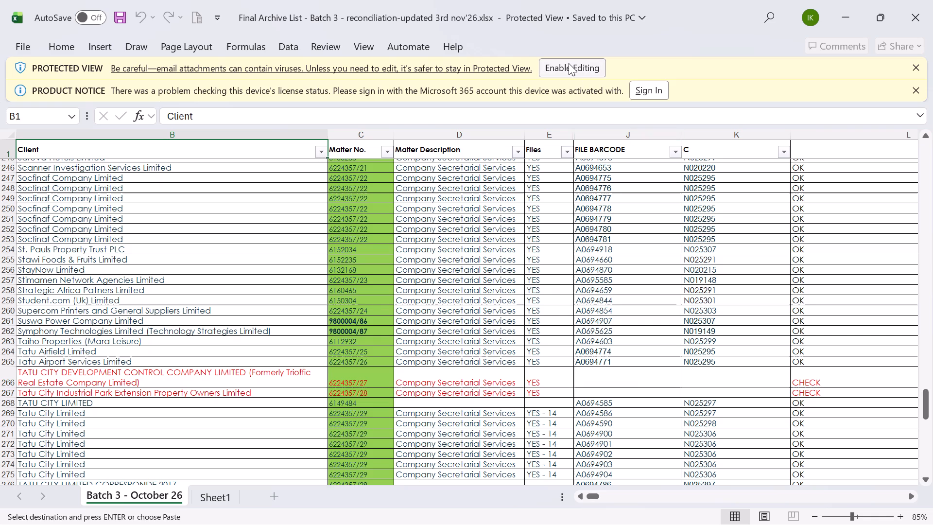
left_click(569, 63)
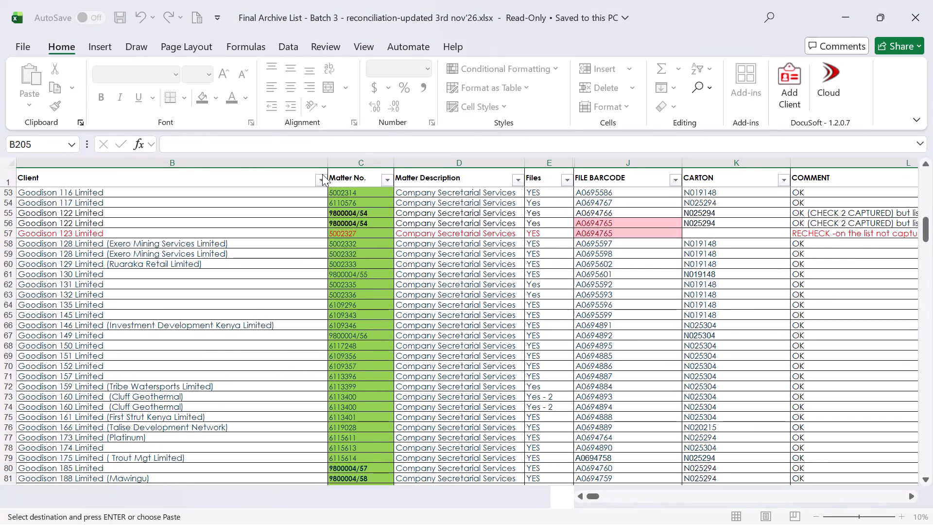
Filter the Client column of the Batch 3 - October 26 sheet by the search text "tatu".
left_click(322, 174)
left_click(327, 198)
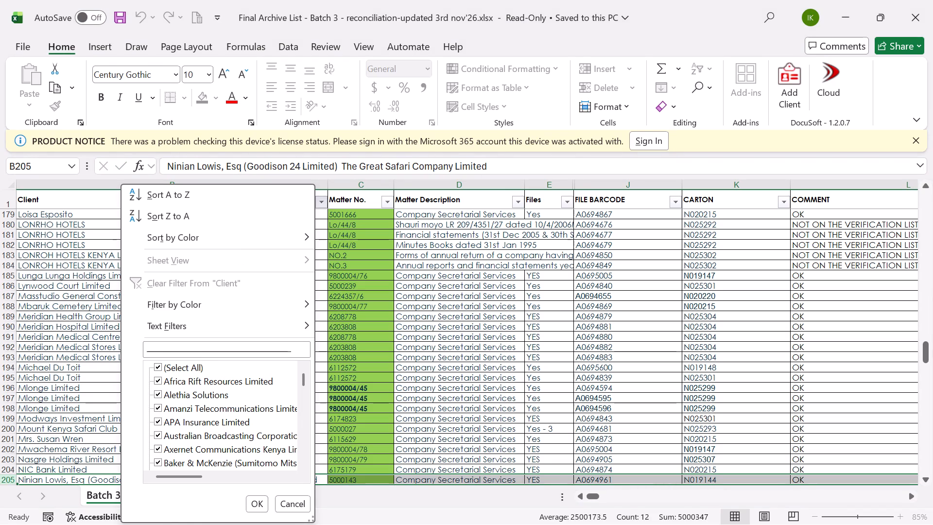
left_click(193, 350)
type("tat")
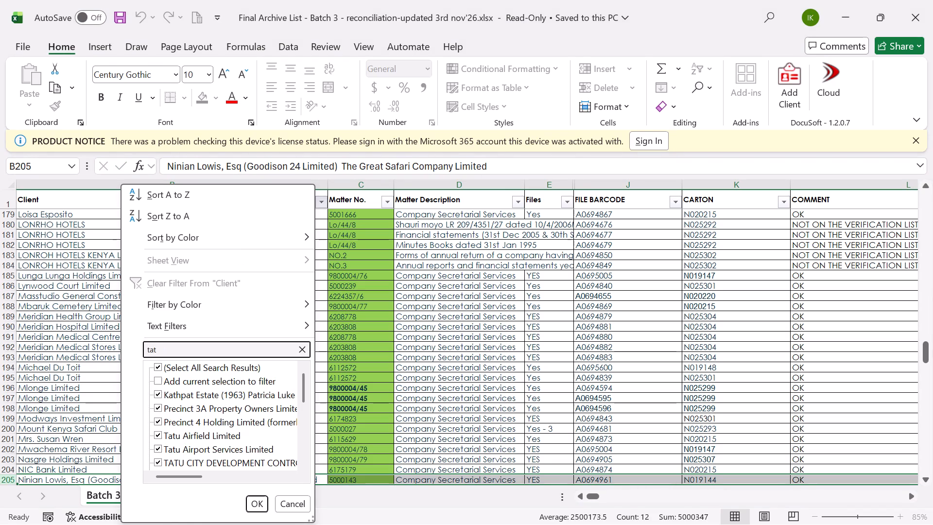
key("u")
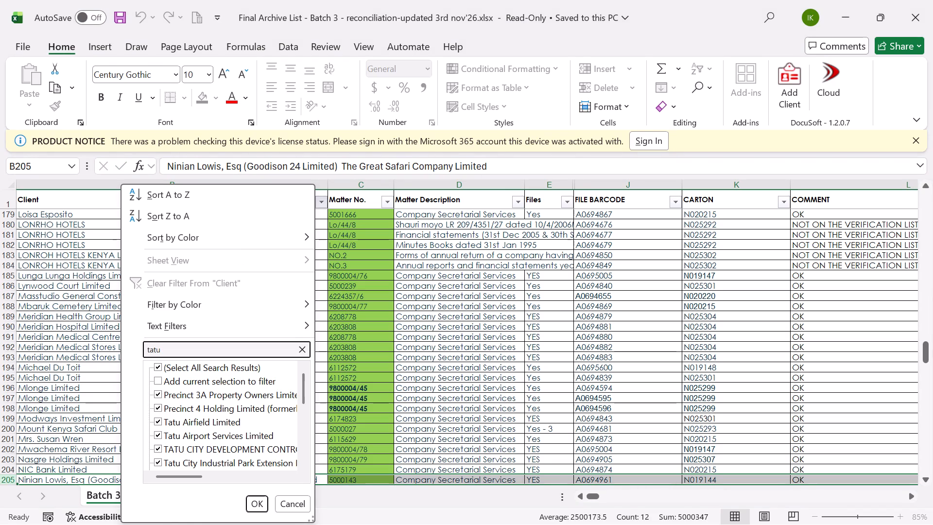
key("space")
type("ci")
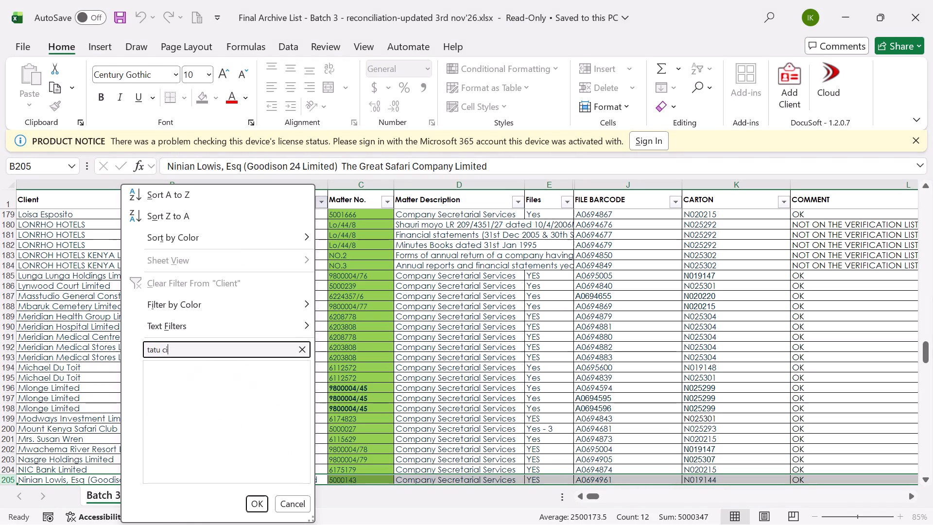
key("BackSpace")
key("BackSpace")
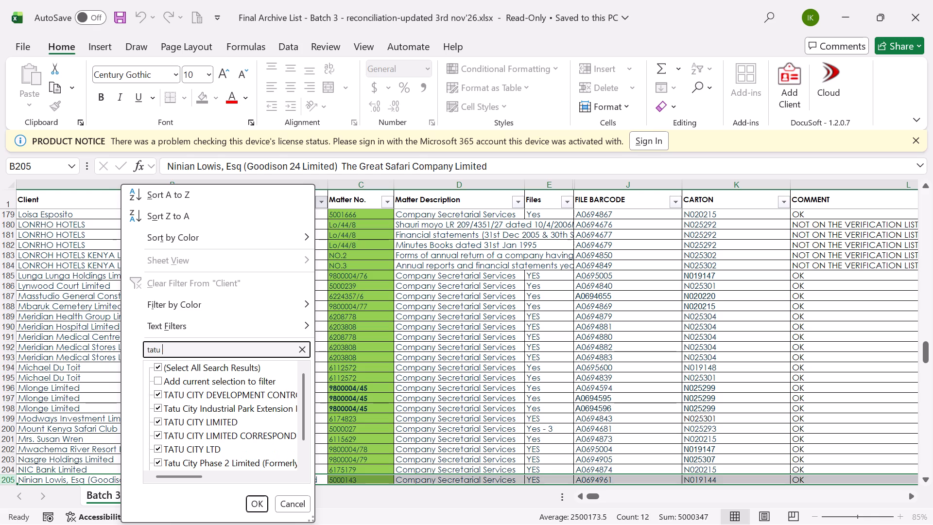
key("BackSpace")
key("Return")
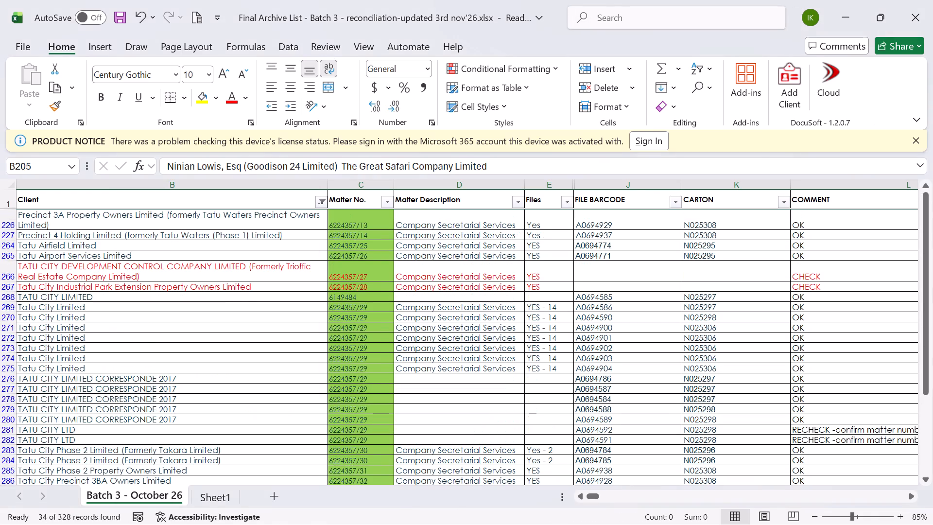
Select and review the carton numbers of all filtered Tatu rows, from Precinct 3A Property Owners down to Tatu Telkom Limited.
left_click(205, 339)
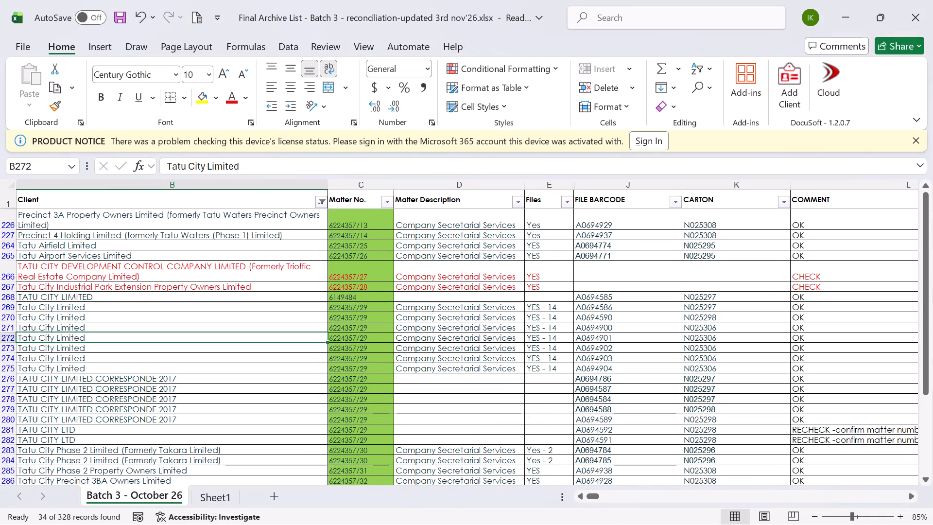
left_click_drag(741, 220, 737, 441)
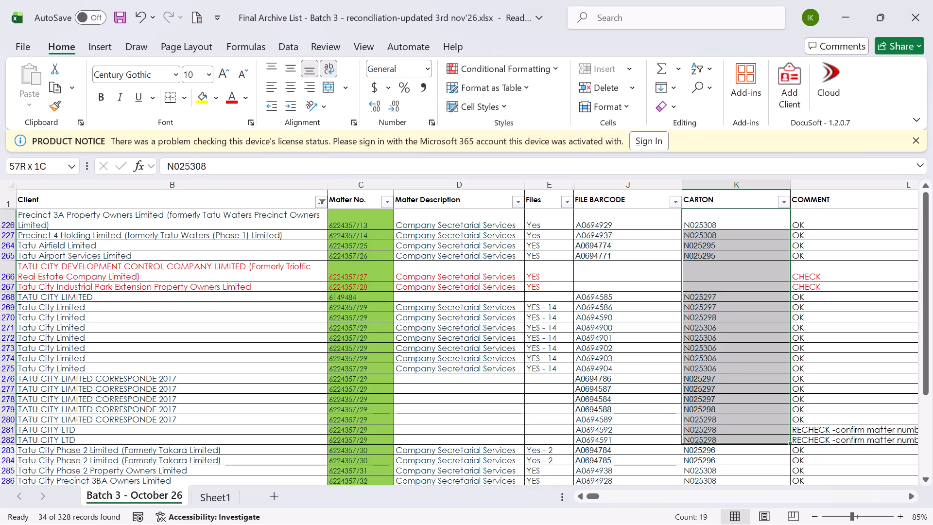
left_click_drag(737, 441, 717, 467)
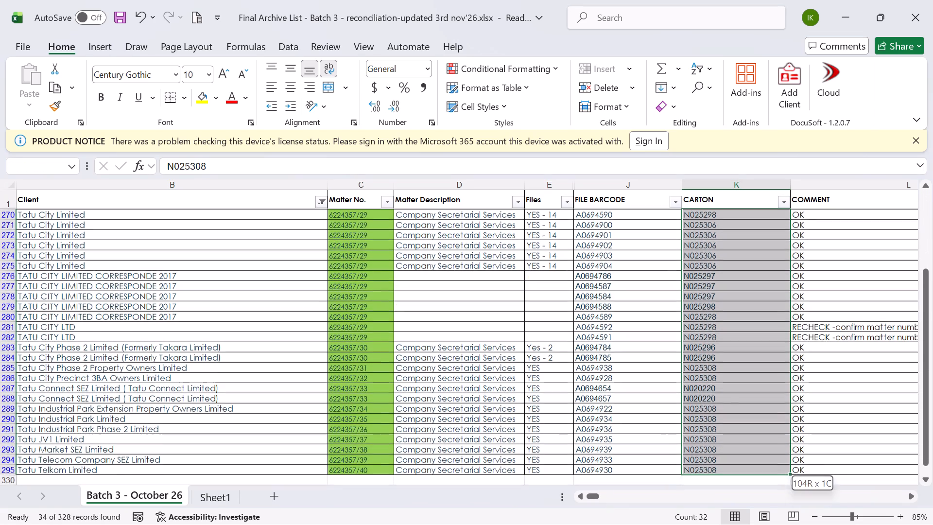
left_click_drag(717, 467, 714, 437)
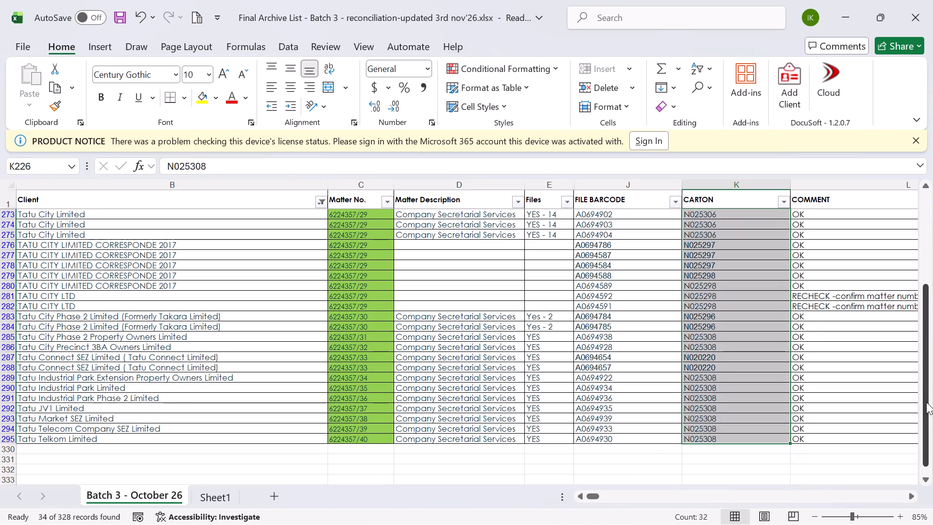
left_click_drag(926, 402, 923, 231)
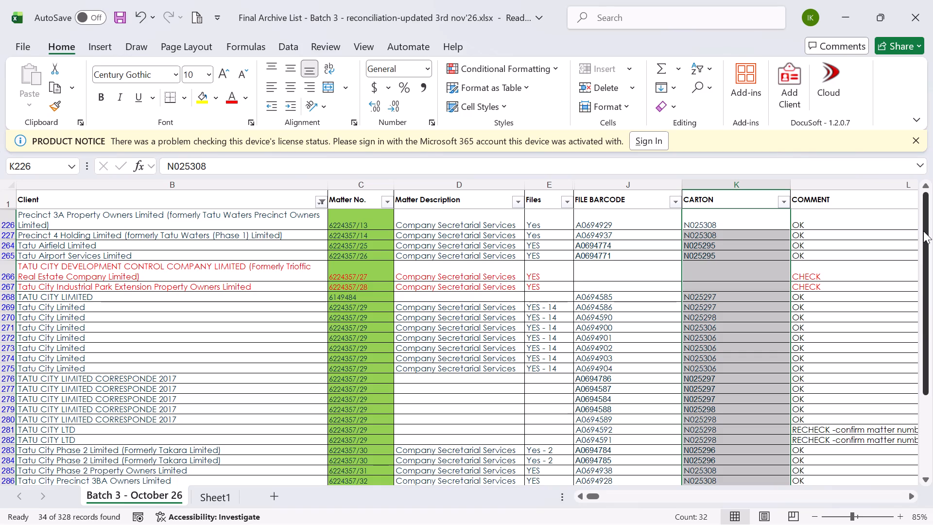
Open the CARTON column's filter choices for the filtered Tatu records.
left_click(791, 206)
left_click(781, 206)
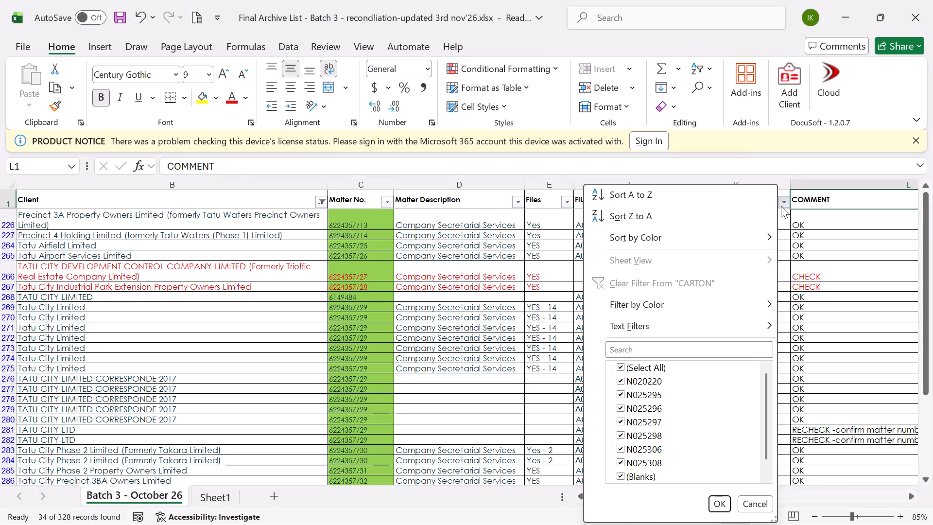
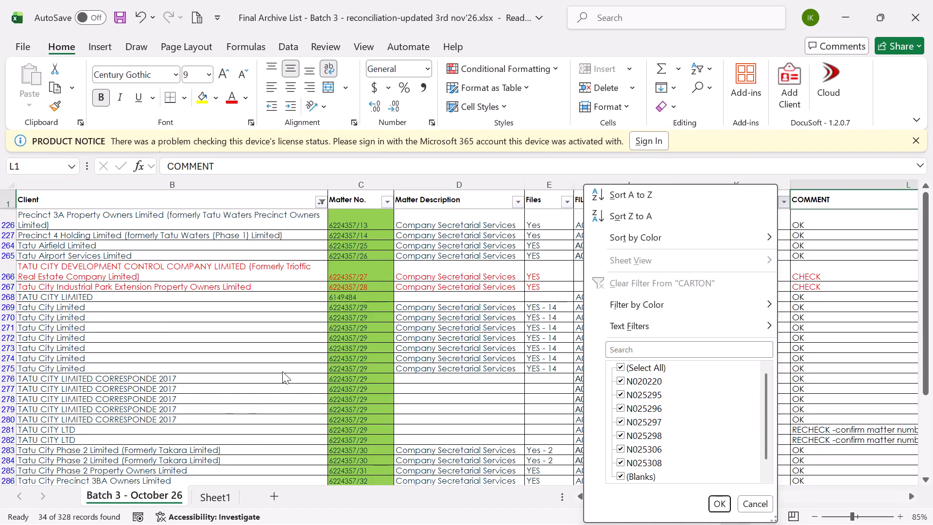
Close the CARTON filter choices without filtering and review the carton numbers down to the Tatu Telkom Limited row.
left_click(246, 346)
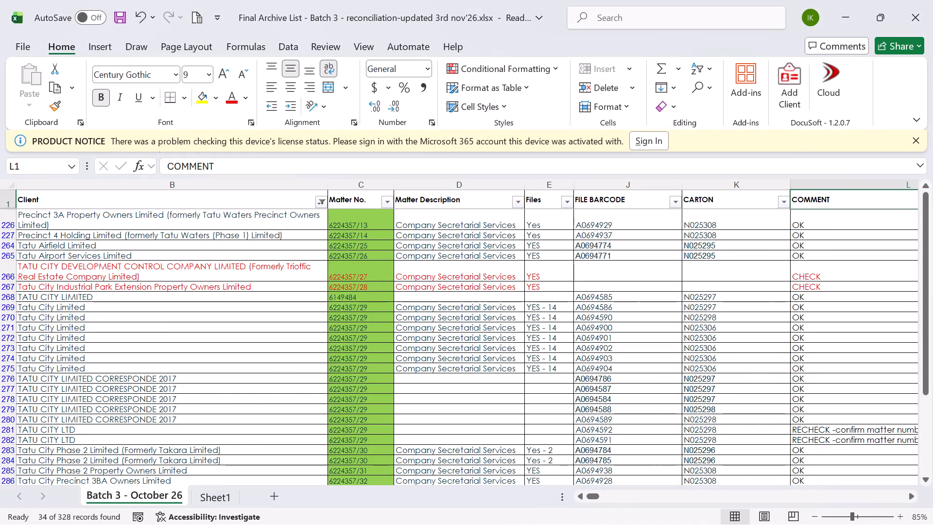
left_click_drag(923, 249, 909, 361)
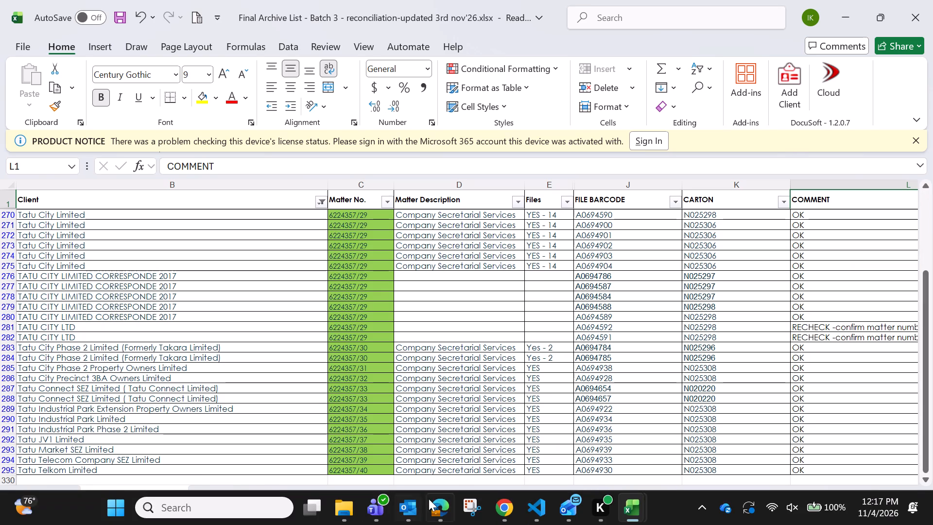
Switch to the archive warehouse page in Edge and look up the location of carton N025308 by bar code.
left_click(436, 506)
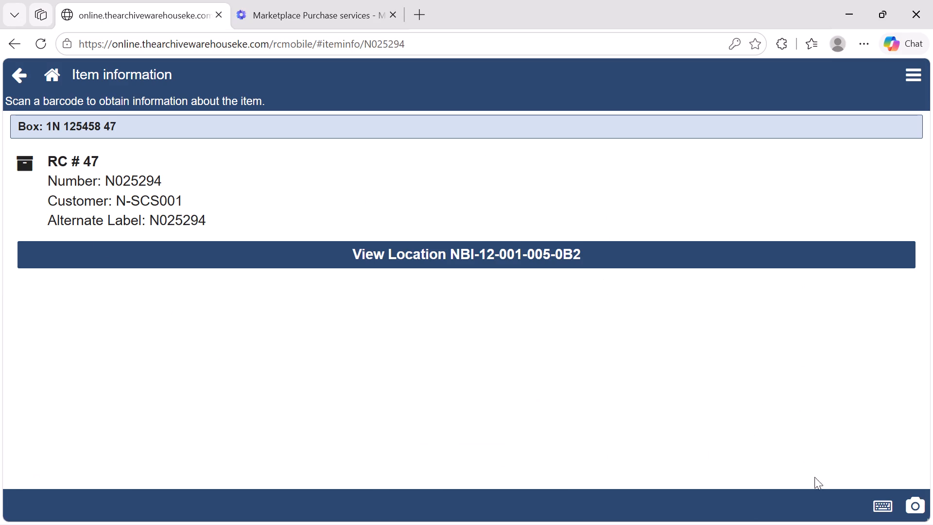
left_click(878, 503)
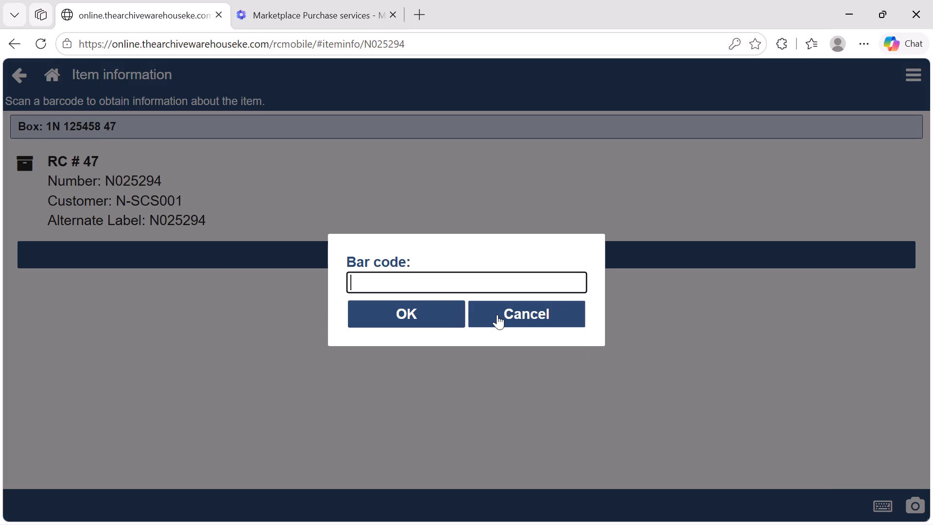
key("n")
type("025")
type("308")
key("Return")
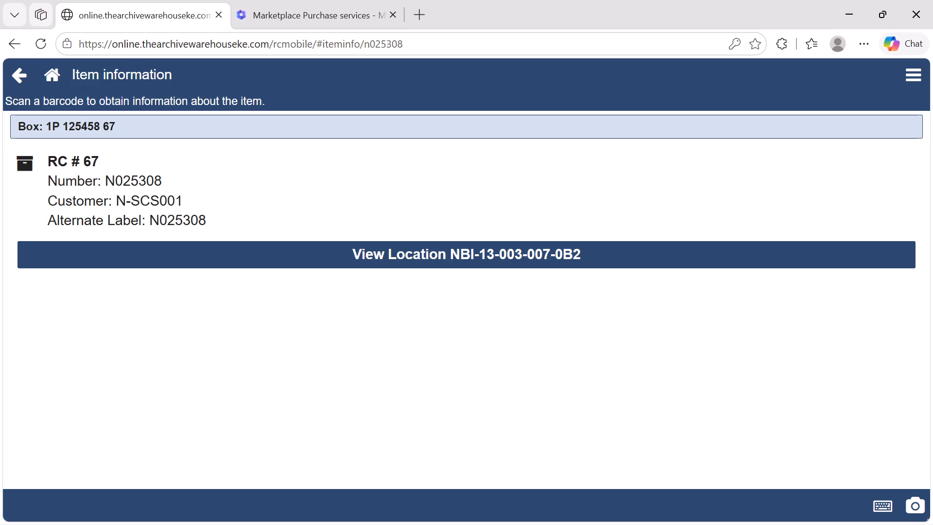
Look up the item information and location of carton N025295 by bar code.
left_click(882, 507)
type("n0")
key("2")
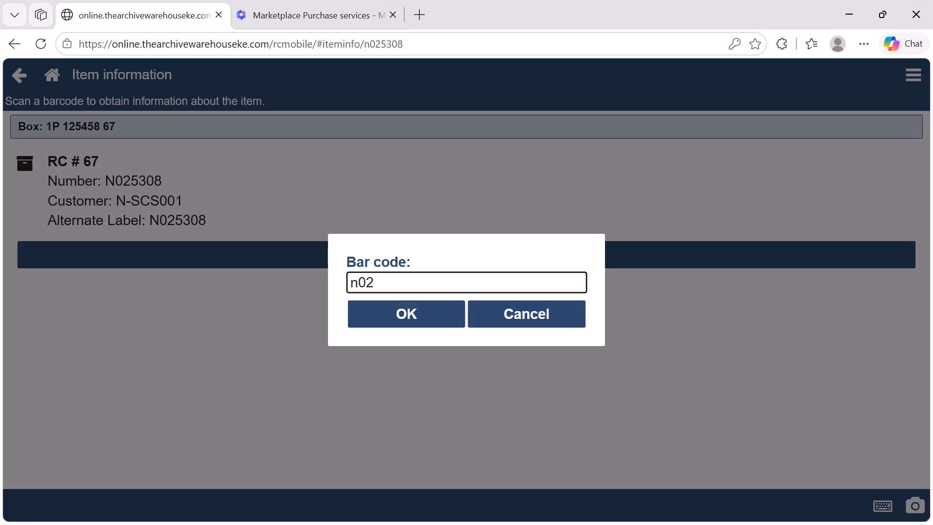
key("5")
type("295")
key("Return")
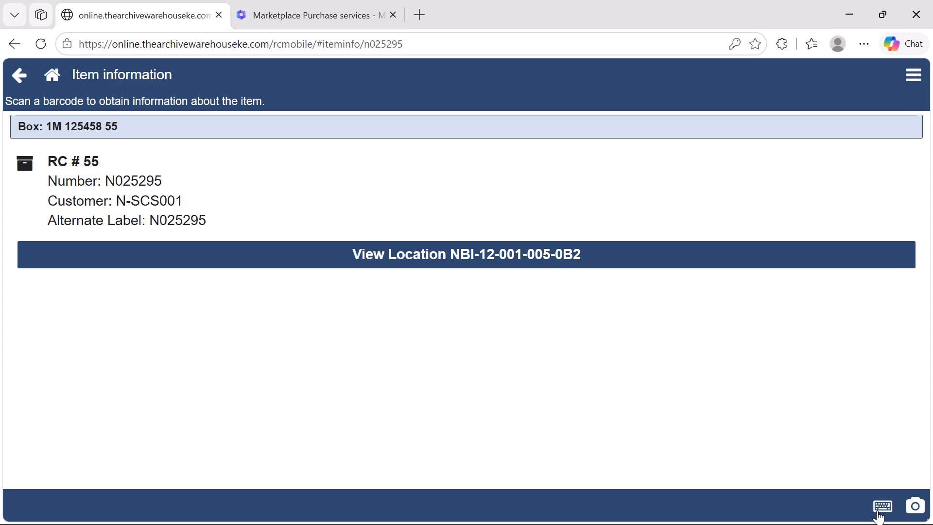
Look up the item information and location of carton N025297 by bar code.
left_click(877, 510)
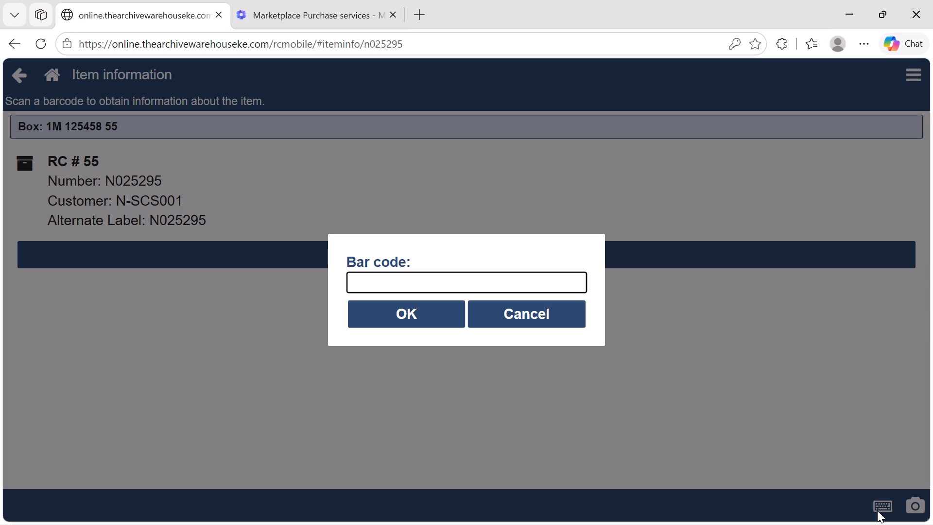
key("n")
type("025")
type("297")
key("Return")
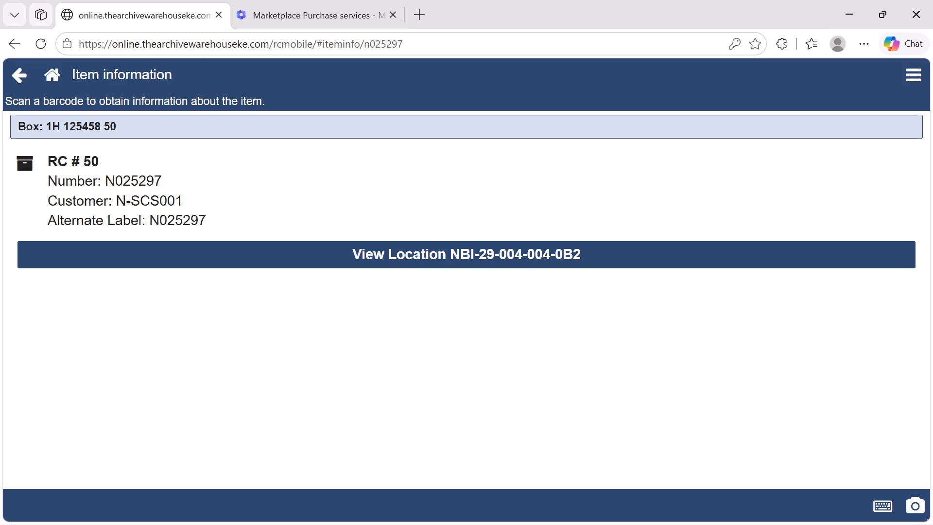
Look up the item information and location of carton N020220 by bar code.
left_click(884, 503)
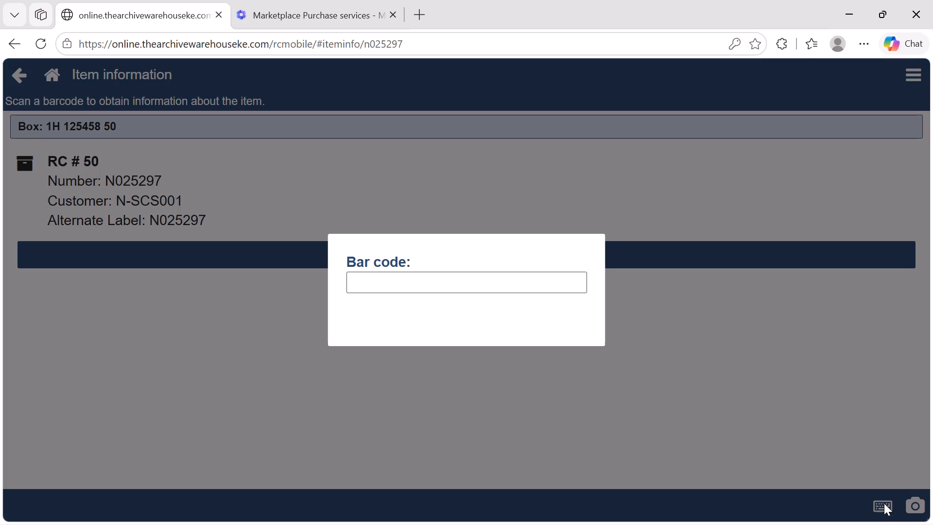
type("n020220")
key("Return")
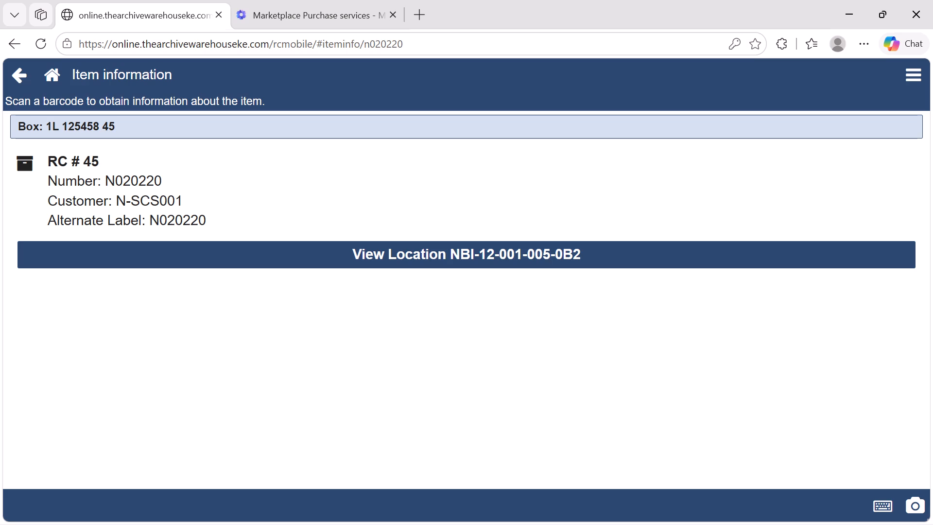
Look up the item information and location of carton N025298 by bar code.
left_click(877, 512)
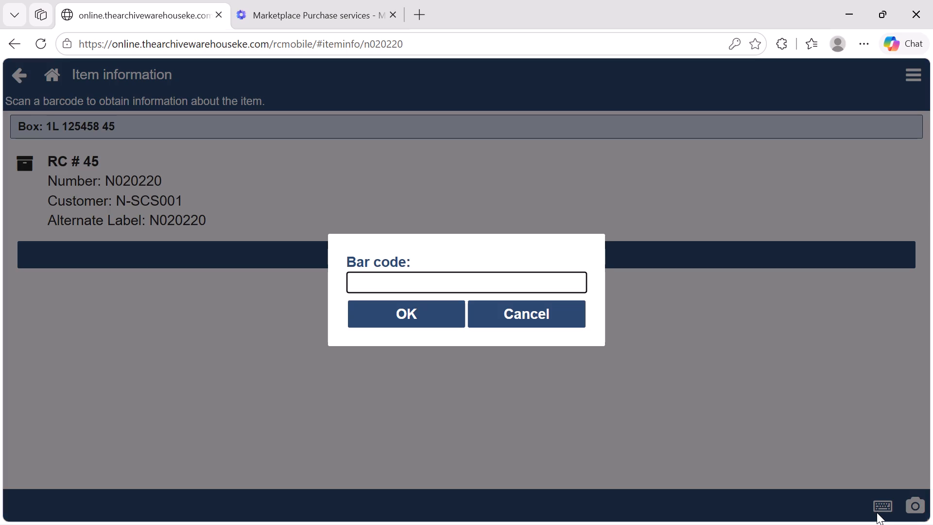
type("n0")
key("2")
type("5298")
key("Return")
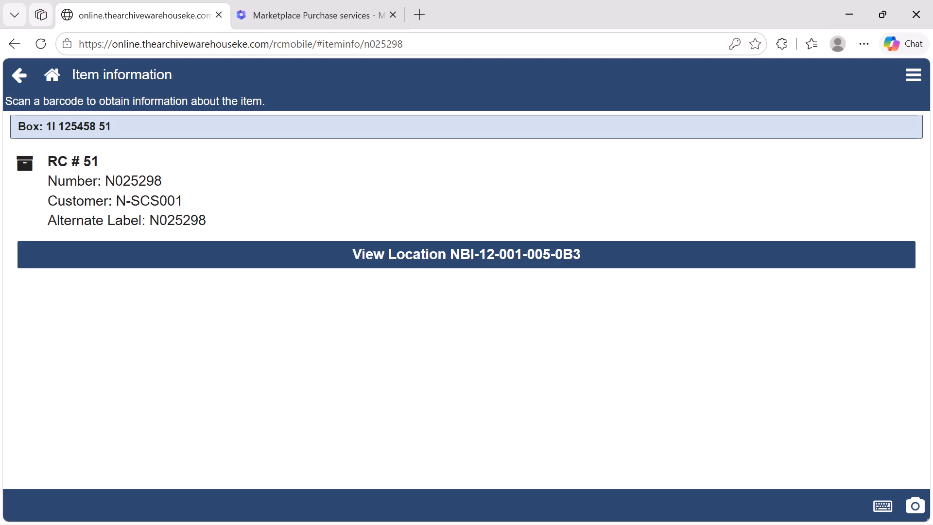
Repeat the bar code lookup for carton N025298.
left_click(885, 503)
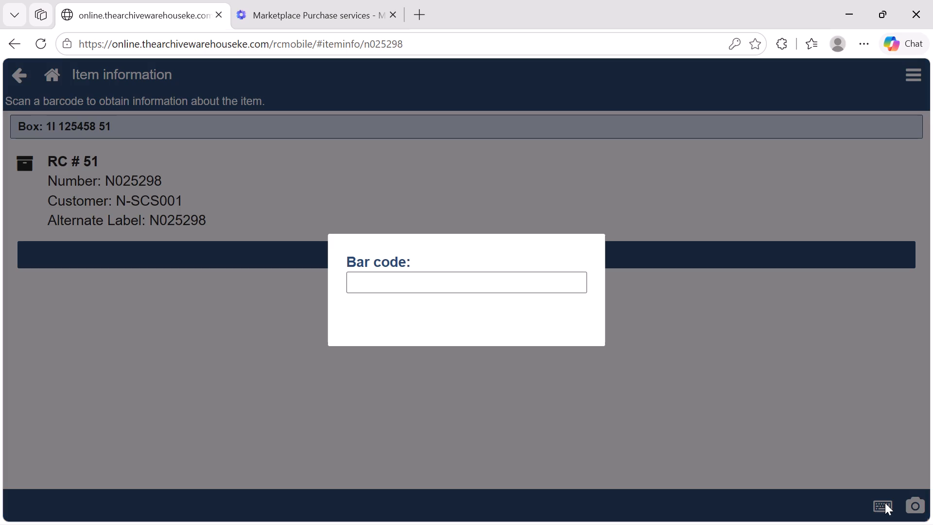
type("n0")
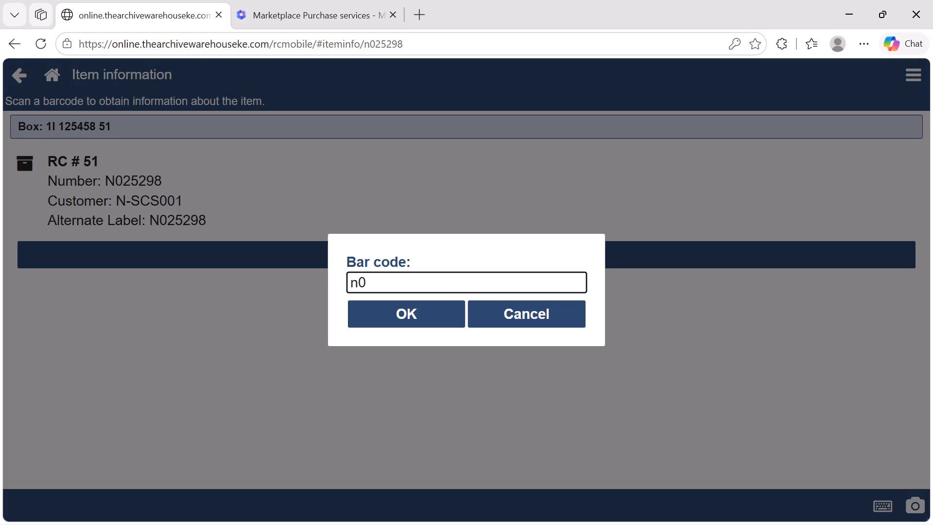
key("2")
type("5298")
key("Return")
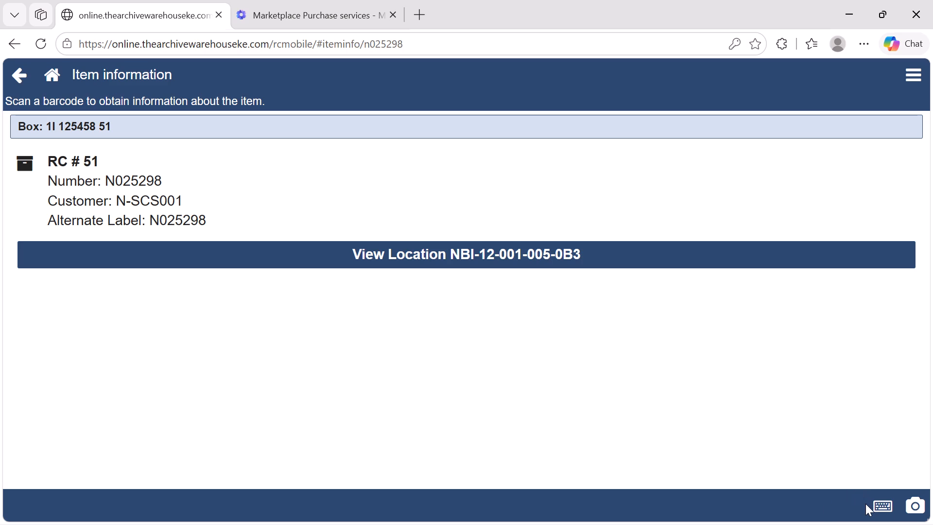
Look up the item information and location of carton N025306 by bar code.
left_click(865, 504)
left_click(877, 504)
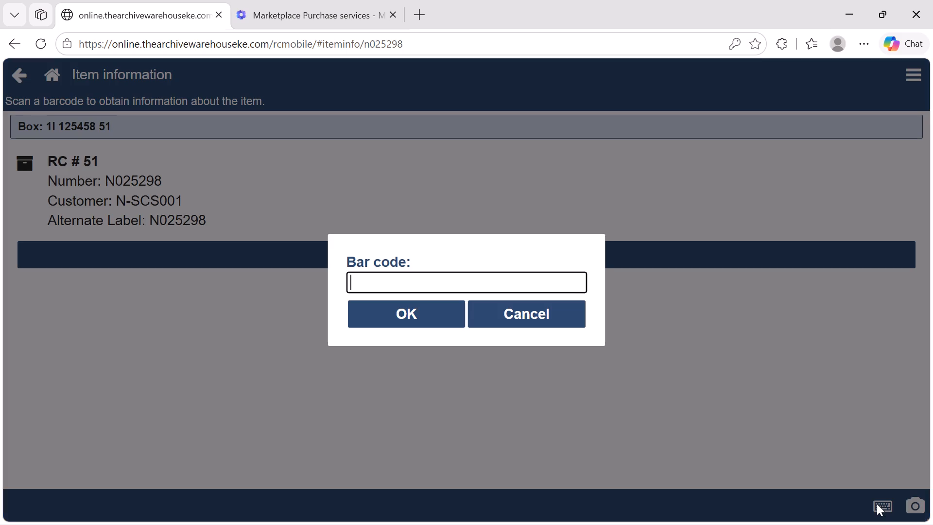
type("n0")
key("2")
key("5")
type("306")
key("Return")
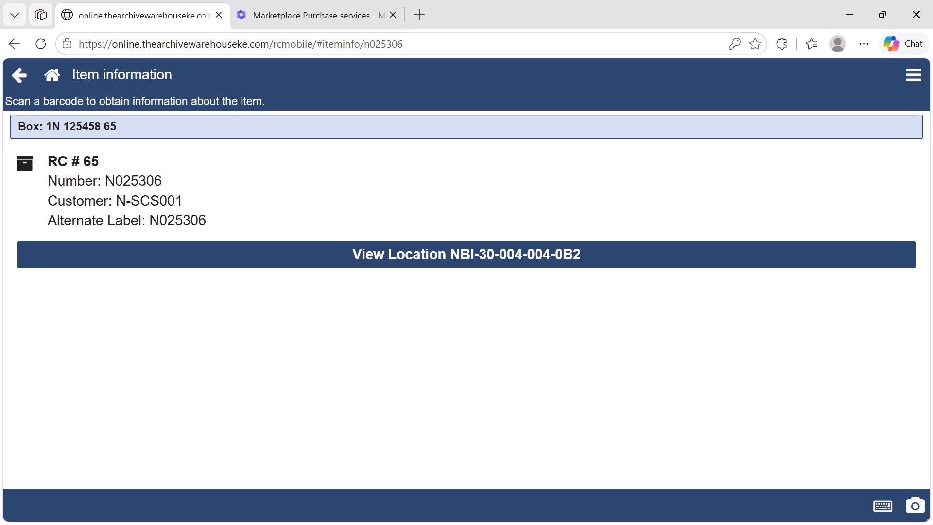
Return to the Batch 3 workbook in Excel and highlight rows 266 and 267, the Tatu records marked CHECK, in yellow.
left_click(853, 8)
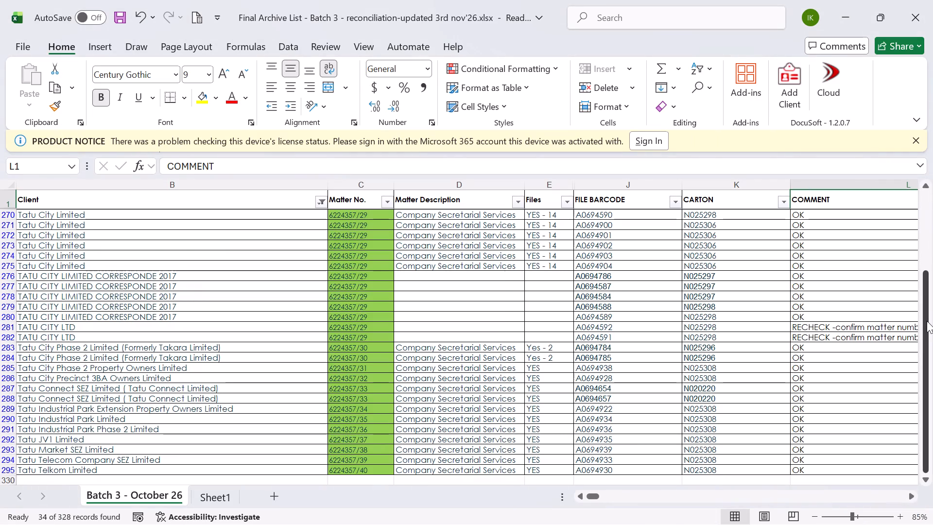
left_click_drag(927, 321, 931, 214)
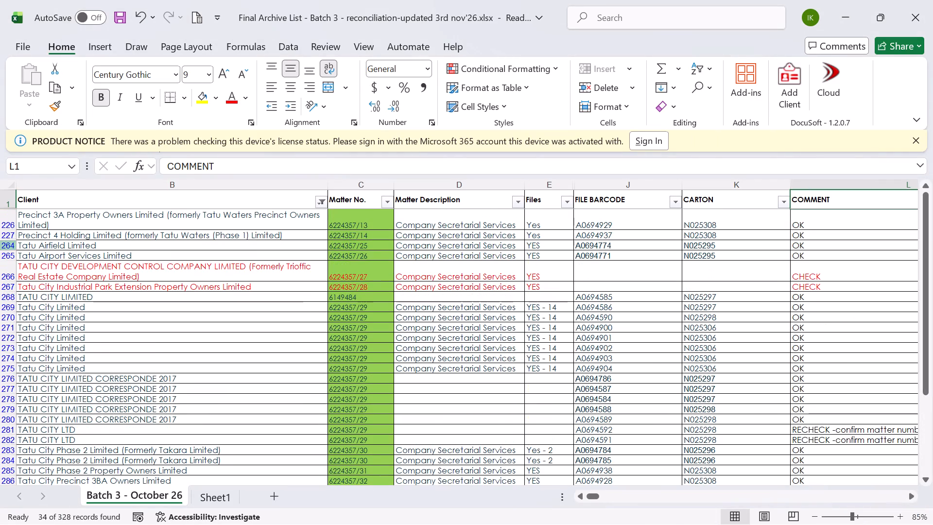
left_click_drag(4, 267, 5, 288)
left_click(201, 96)
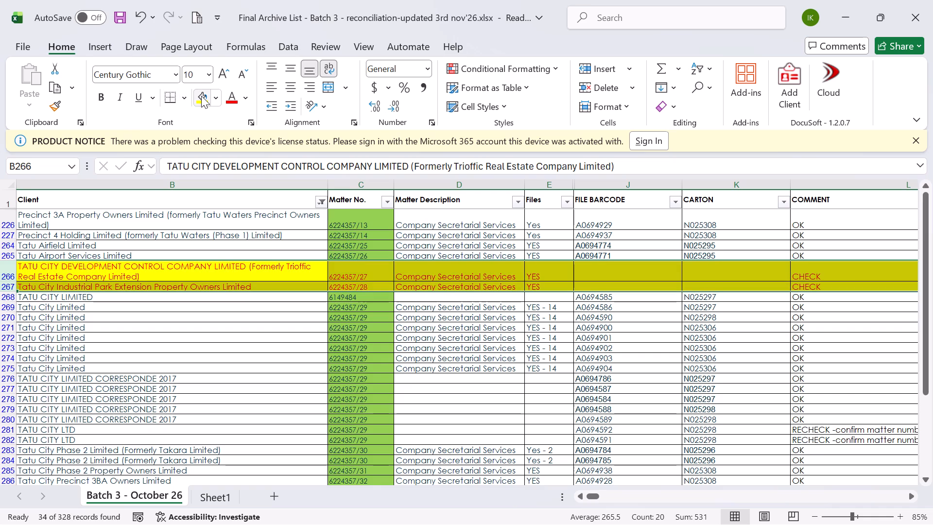
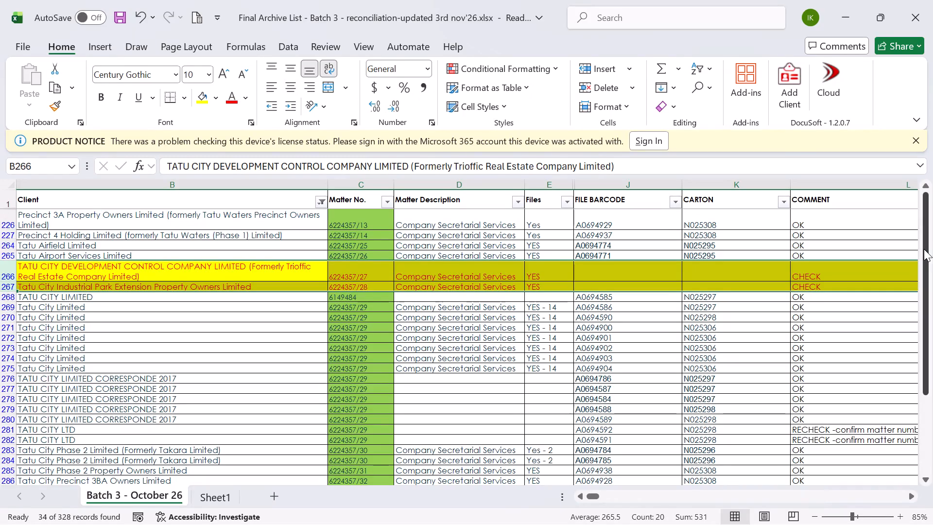
Switch to the warehouse site in Edge and look up the item information and location of carton N025296 by bar code.
left_click_drag(925, 259, 932, 356)
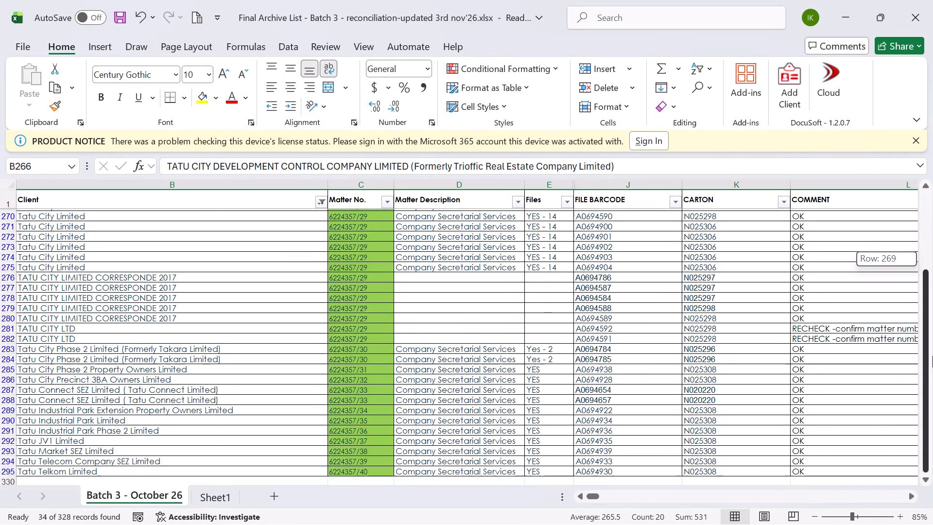
left_click_drag(932, 356, 932, 253)
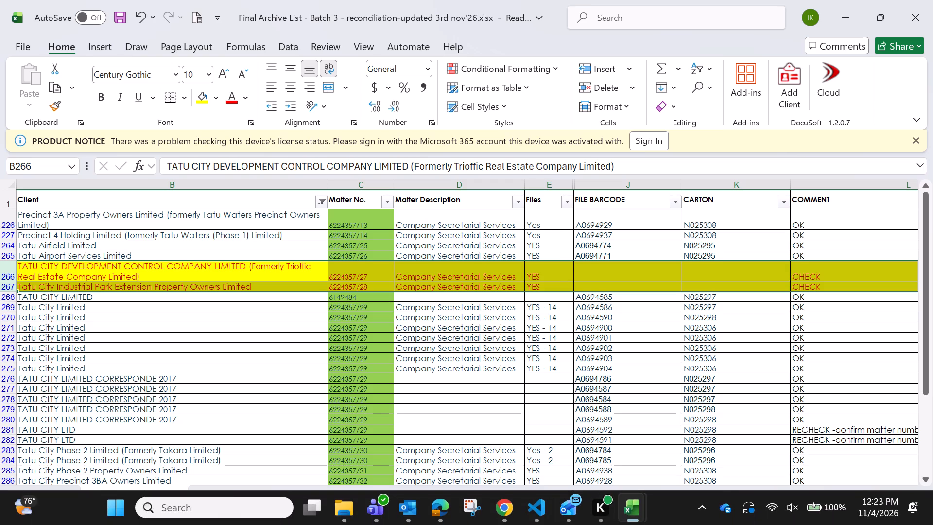
left_click(440, 501)
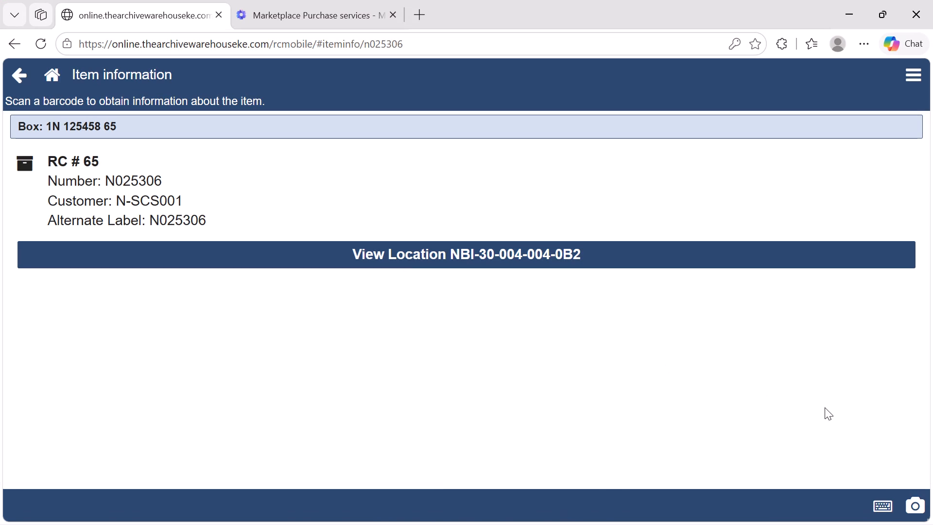
left_click(878, 491)
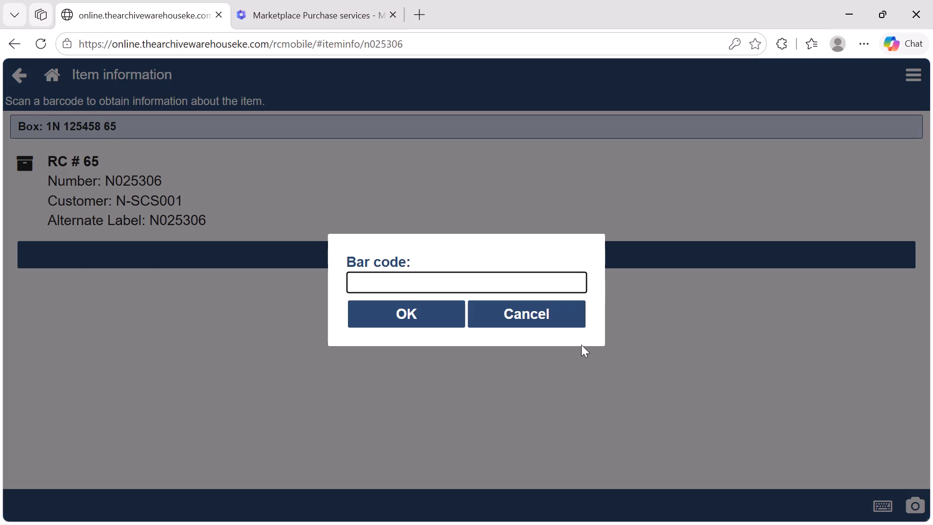
key("n")
key("0")
key("2")
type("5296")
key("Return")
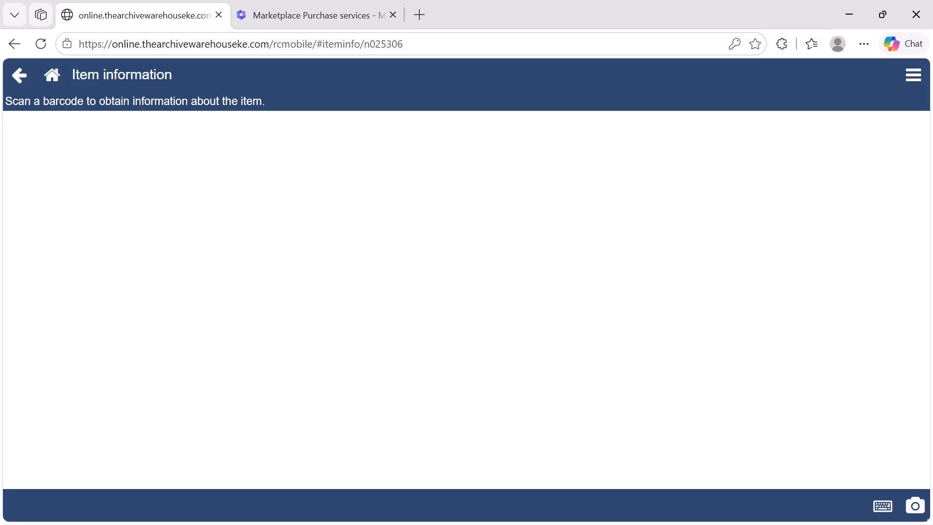
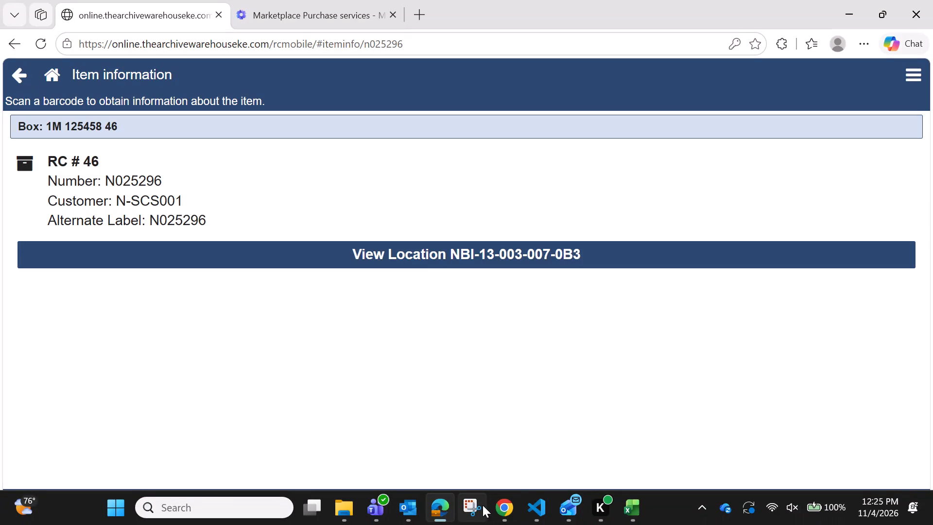
Switch to the Excel workbook "Final Archive List - Batch 3 - reconciliation-updated 3rd nov'26" showing the filtered Tatu client records.
left_click(627, 510)
left_click(797, 428)
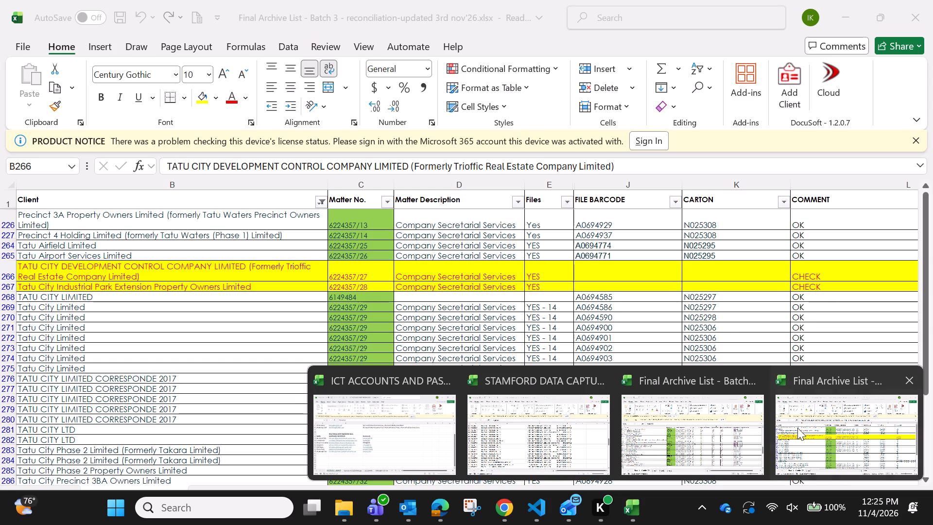
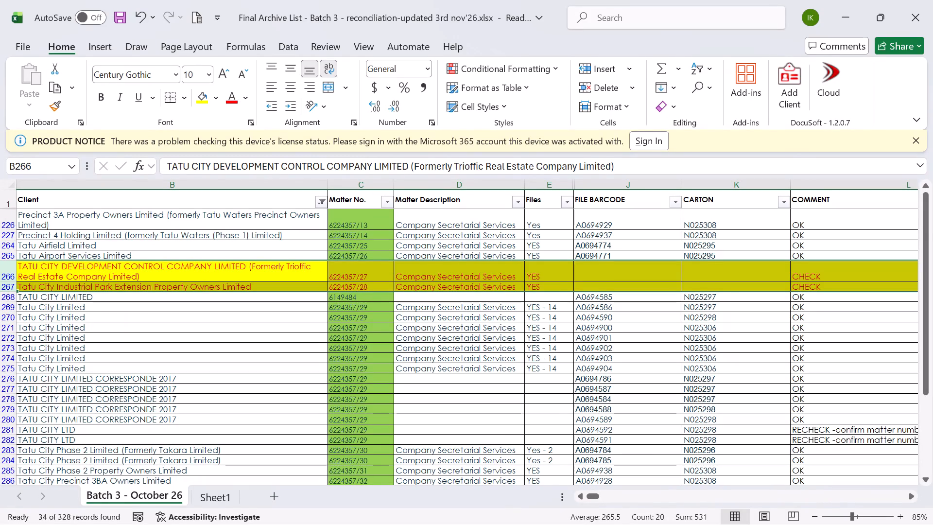
Review the filtered Tatu client records through the end of the list, checking their file barcodes, cartons and comments.
left_click_drag(926, 230, 921, 292)
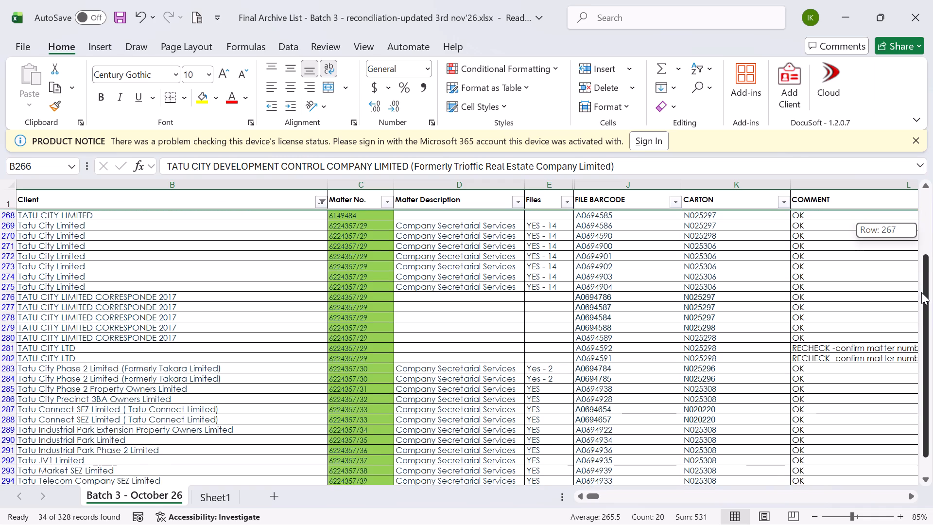
left_click_drag(921, 292, 922, 466)
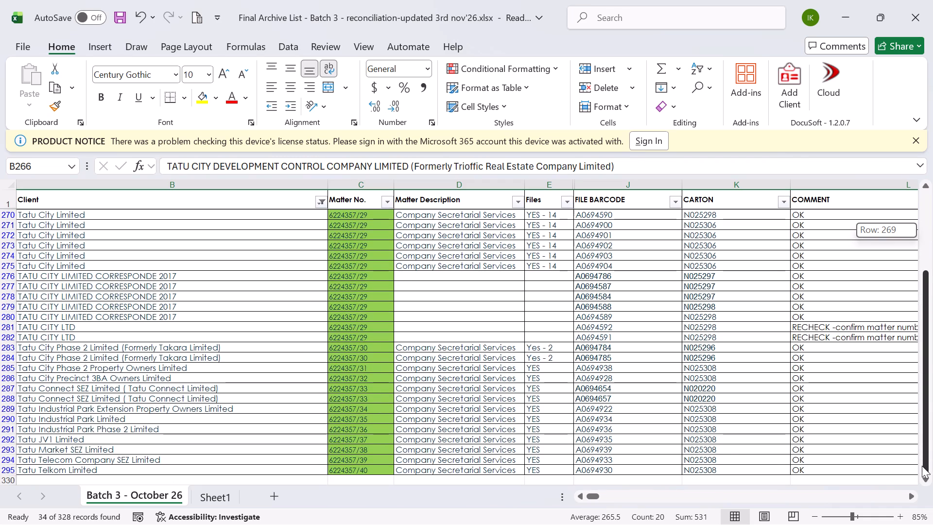
left_click_drag(922, 466, 923, 524)
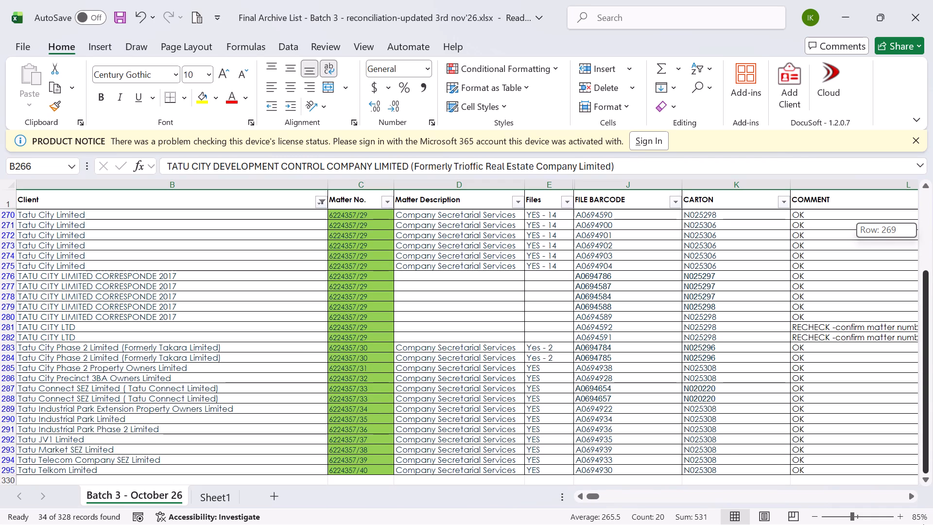
left_click_drag(923, 524, 928, 524)
left_click_drag(928, 524, 932, 448)
left_click_drag(932, 448, 932, 402)
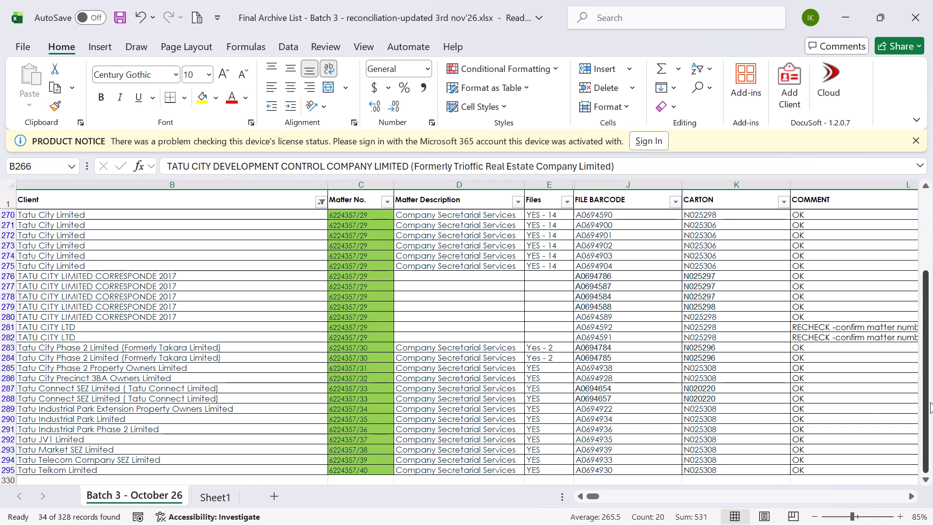
left_click_drag(930, 402, 931, 368)
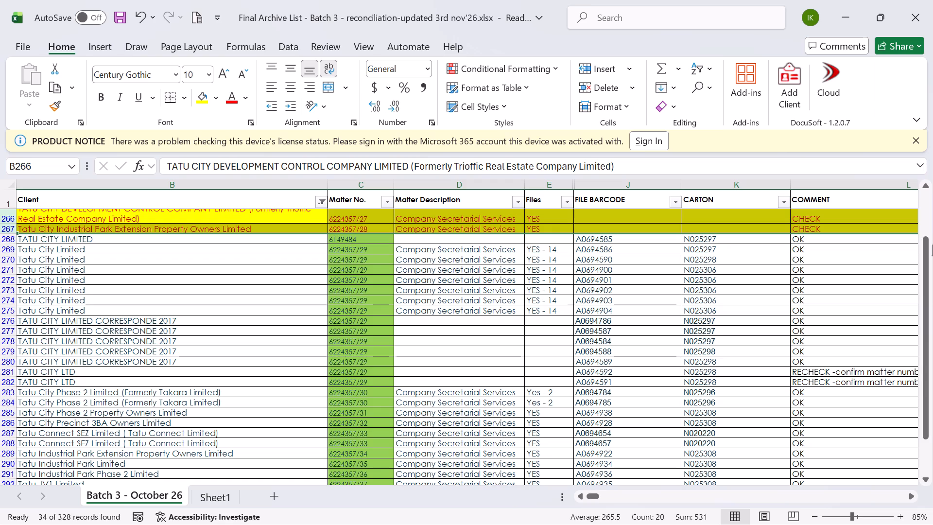
left_click_drag(929, 334, 927, 398)
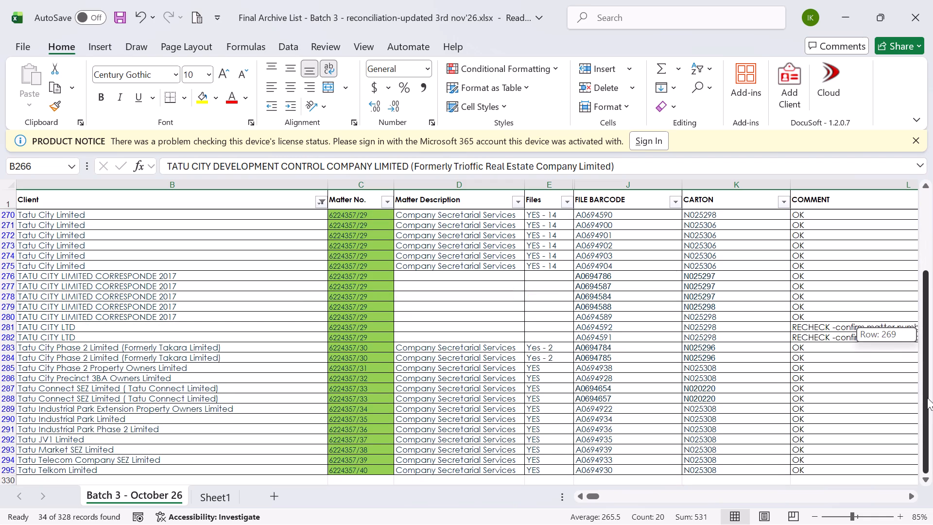
left_click_drag(927, 398, 928, 262)
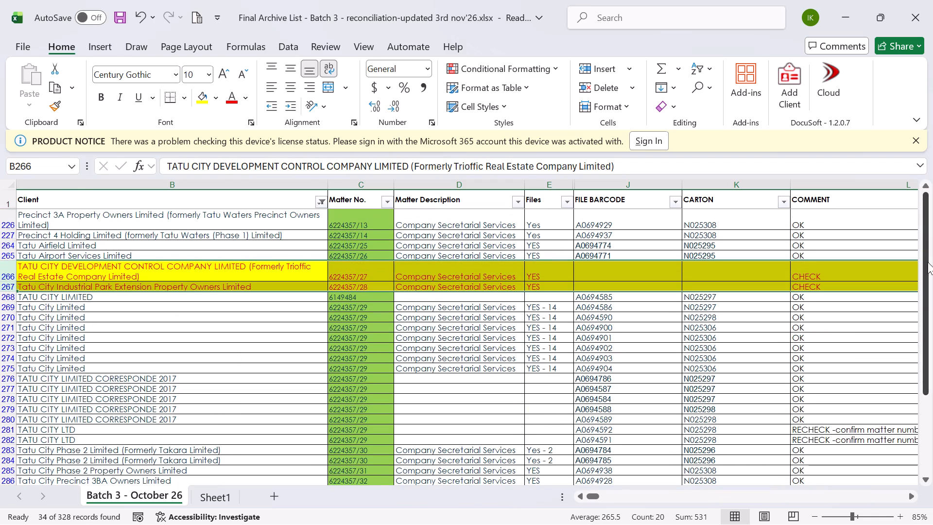
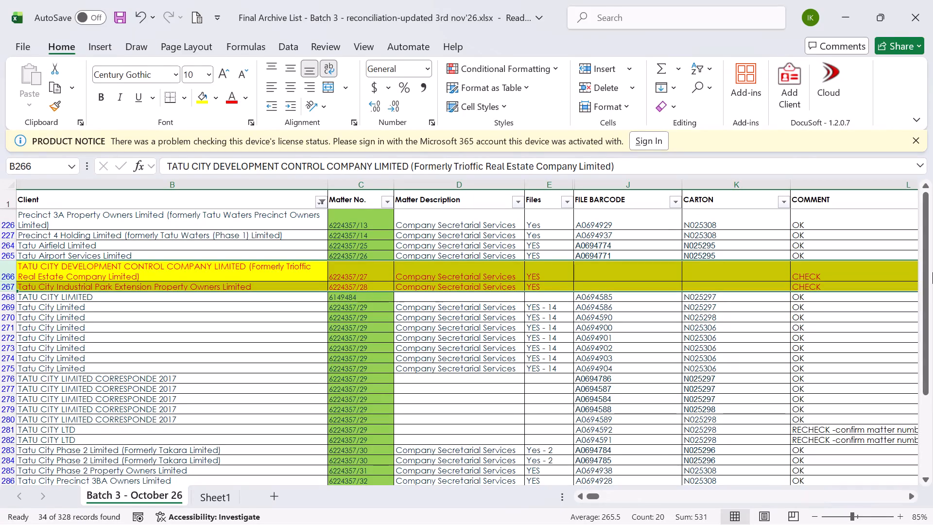
Select the whole row of the Tatu Connect SEZ Limited record with file barcode A0694657, row 288.
left_click_drag(929, 277, 929, 296)
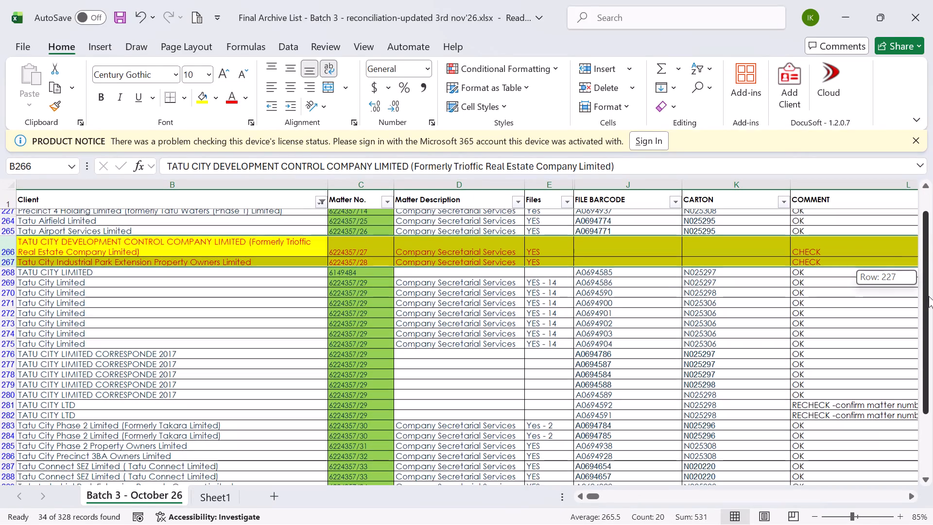
left_click_drag(929, 296, 928, 297)
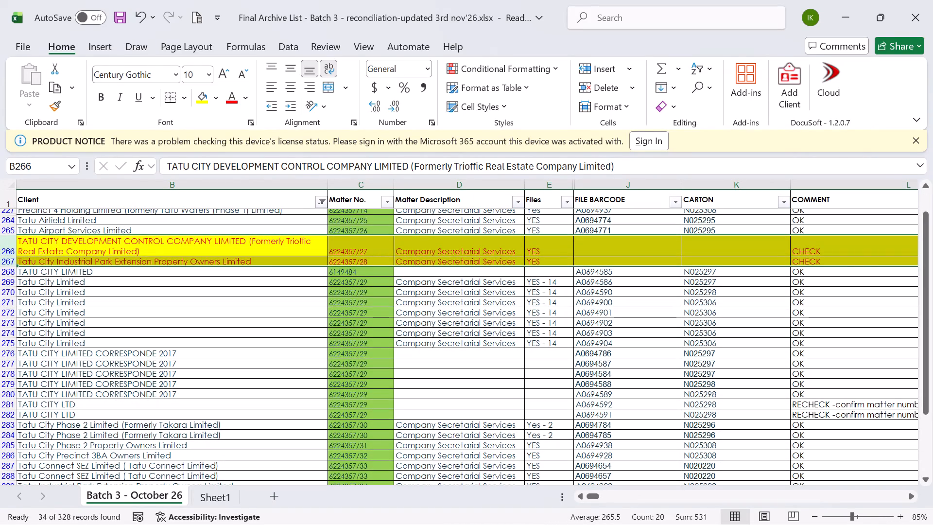
left_click(2, 476)
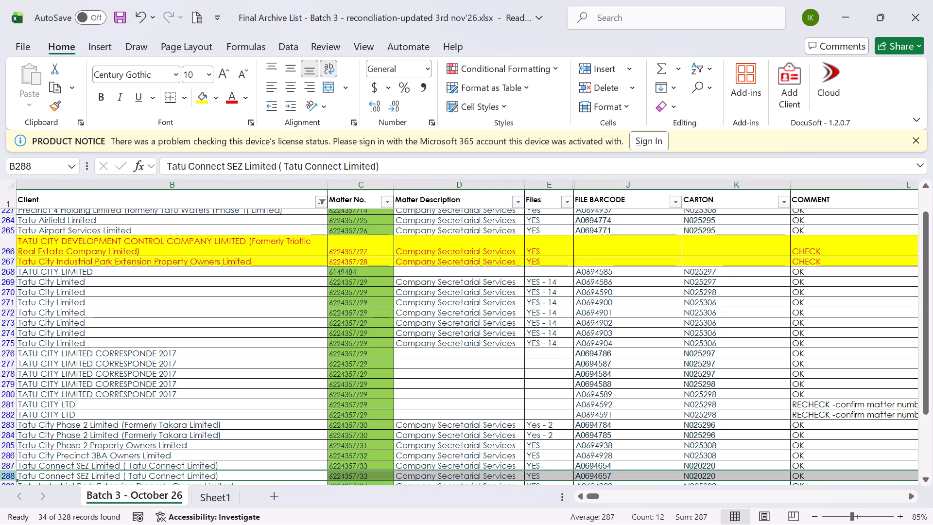
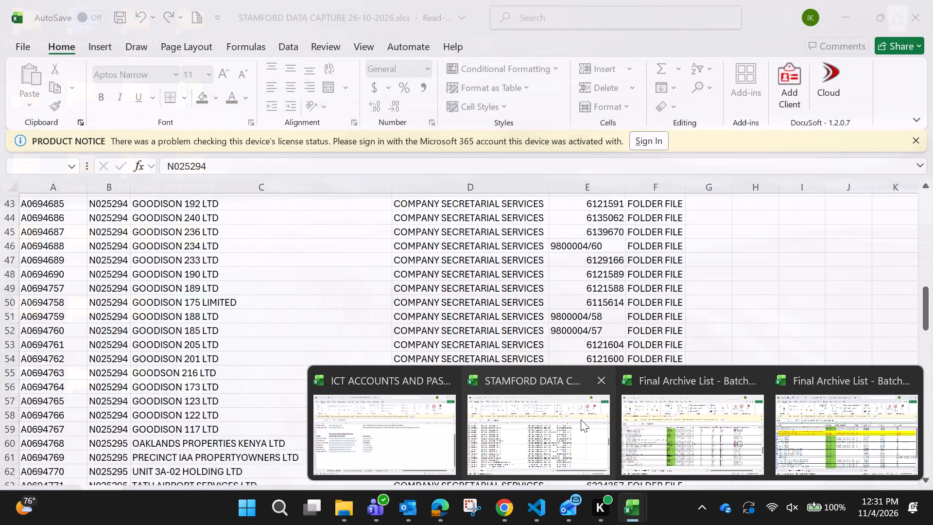
Switch to the STAMFORD DATA CAPTURE workbook and look through its file barcode, carton and client records for the Tatu entries.
left_click(580, 420)
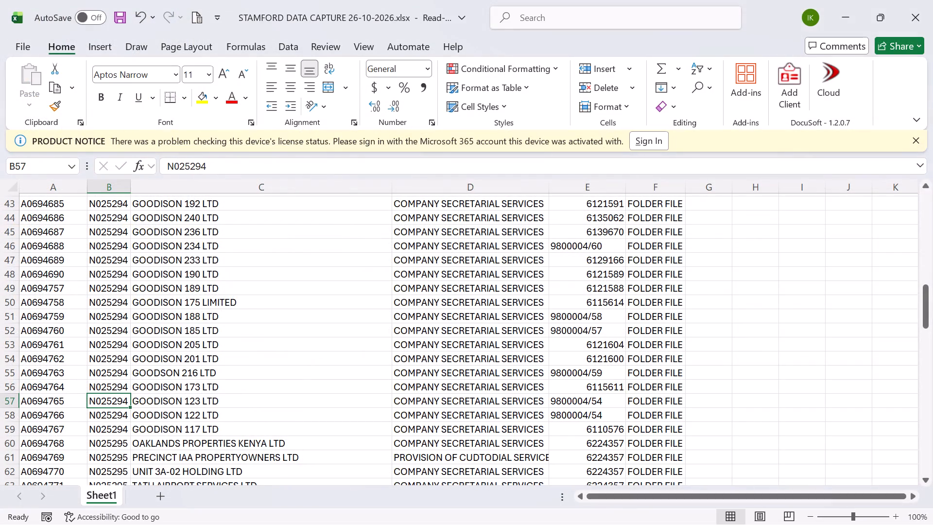
left_click_drag(926, 306, 928, 326)
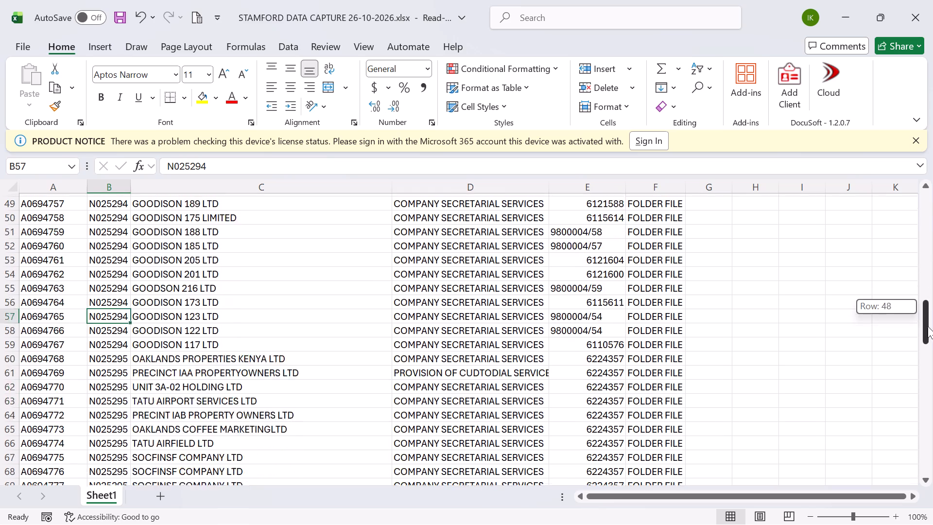
left_click_drag(928, 326, 932, 365)
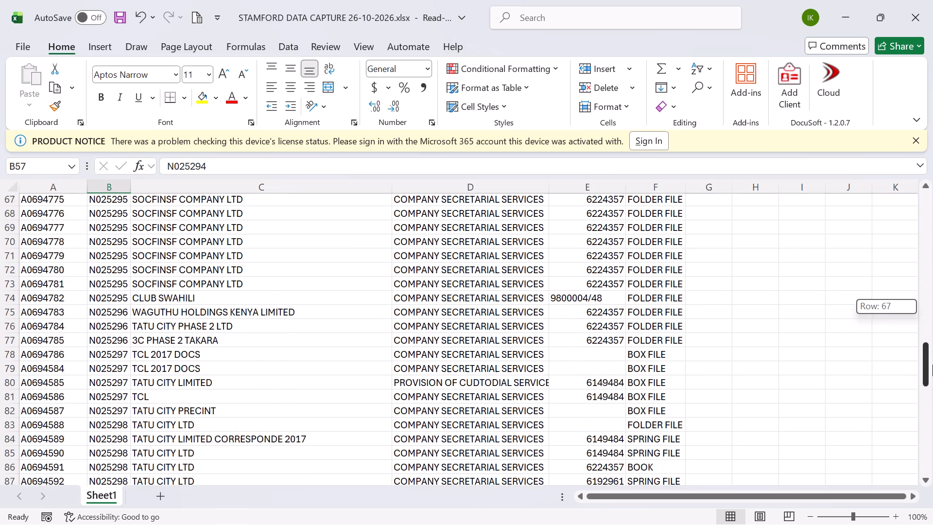
left_click_drag(932, 365, 928, 405)
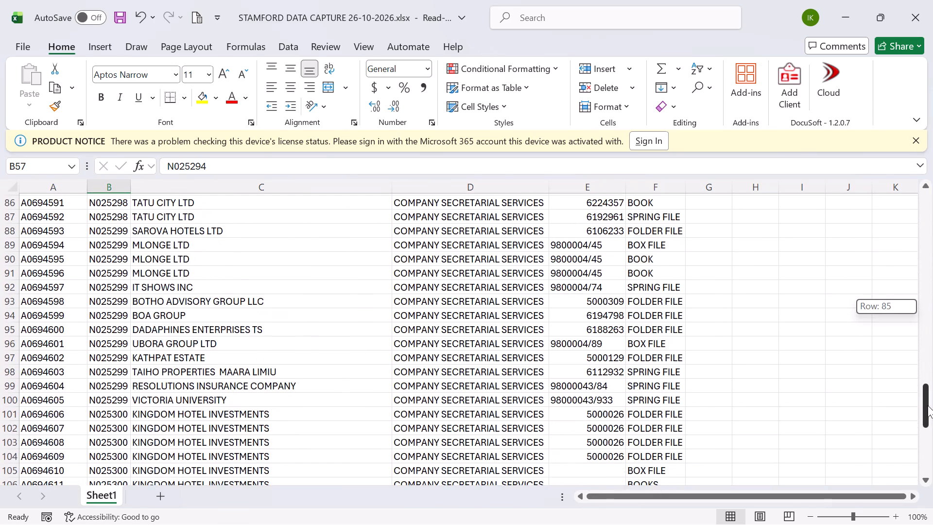
left_click_drag(928, 405, 927, 524)
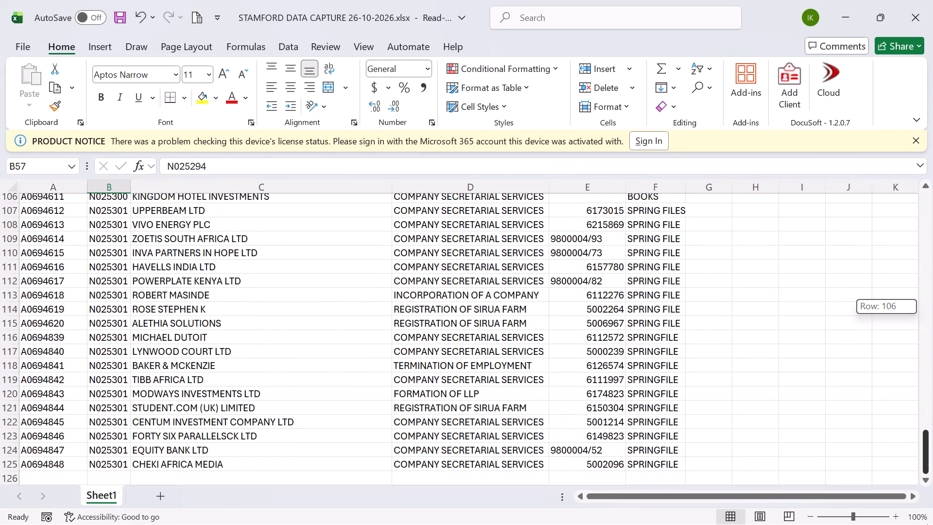
left_click_drag(927, 524, 932, 505)
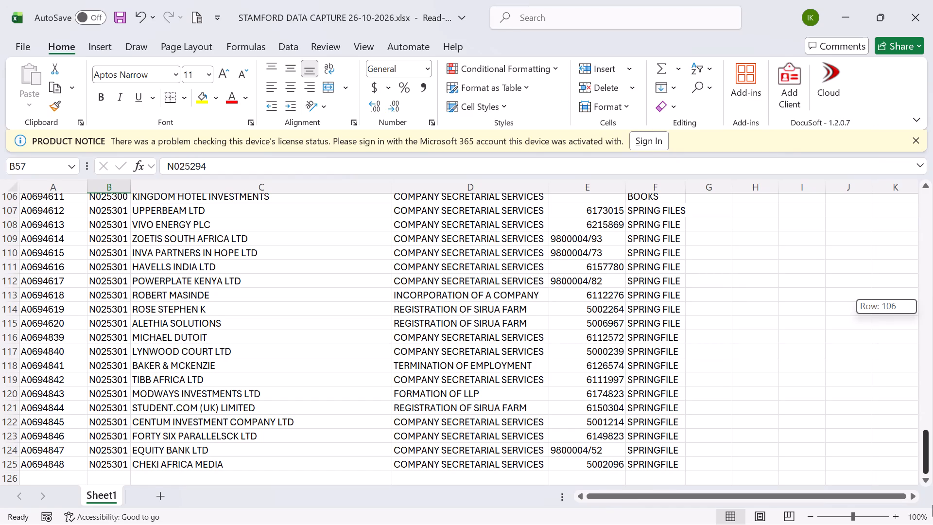
left_click_drag(932, 505, 932, 407)
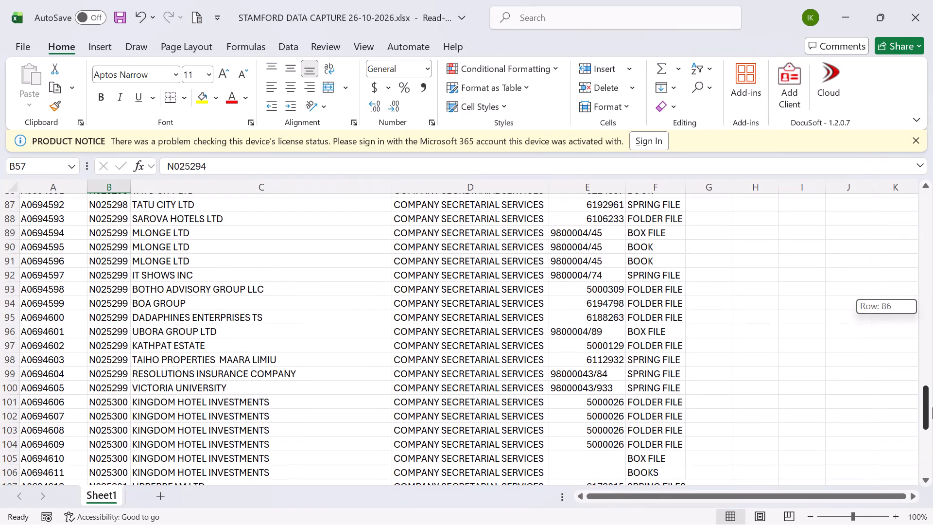
left_click_drag(932, 407, 932, 382)
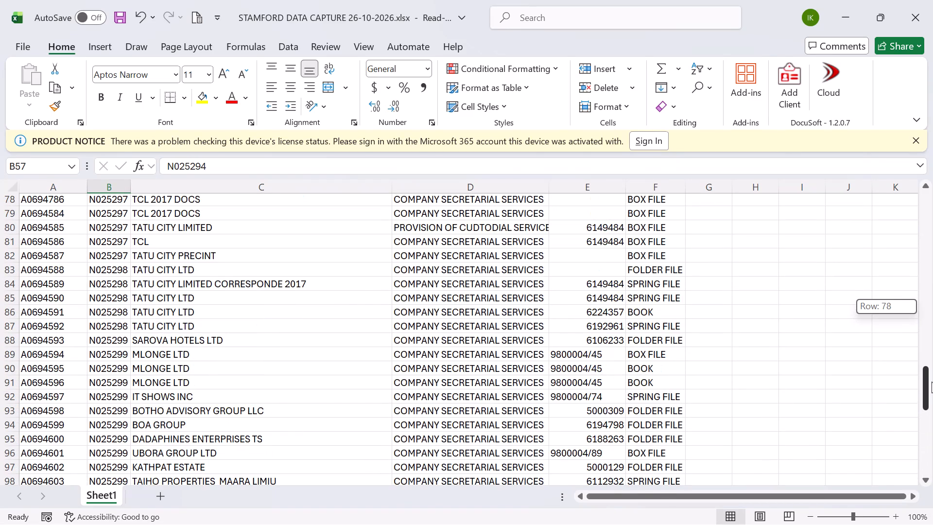
left_click_drag(932, 382, 932, 376)
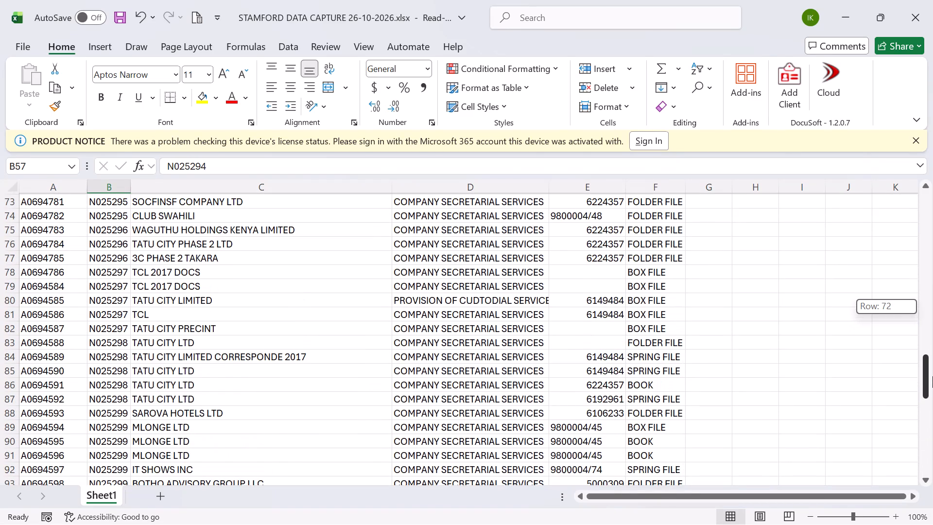
left_click_drag(932, 376, 932, 368)
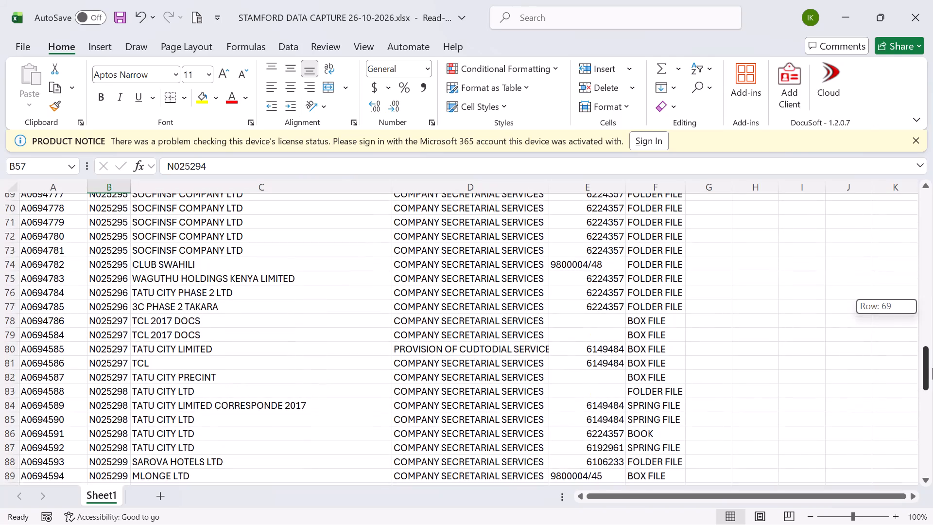
left_click_drag(932, 368, 932, 344)
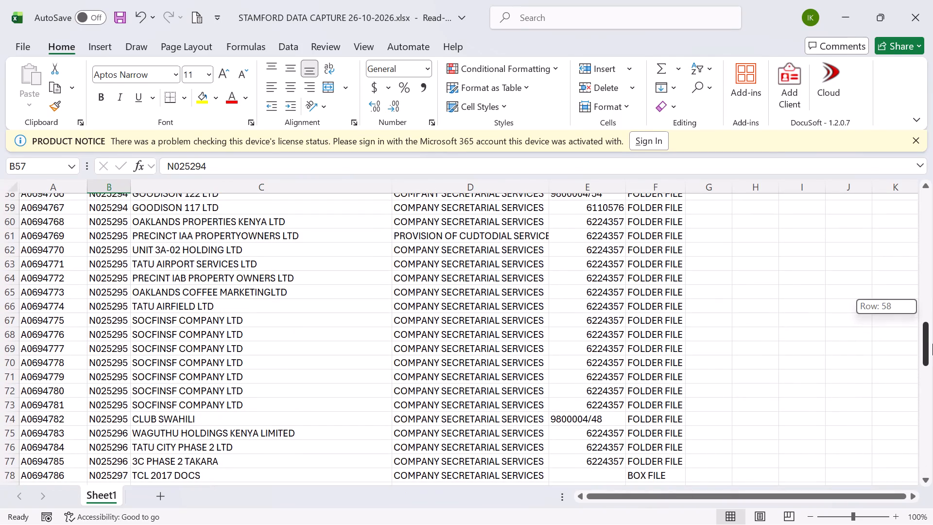
left_click_drag(932, 344, 931, 135)
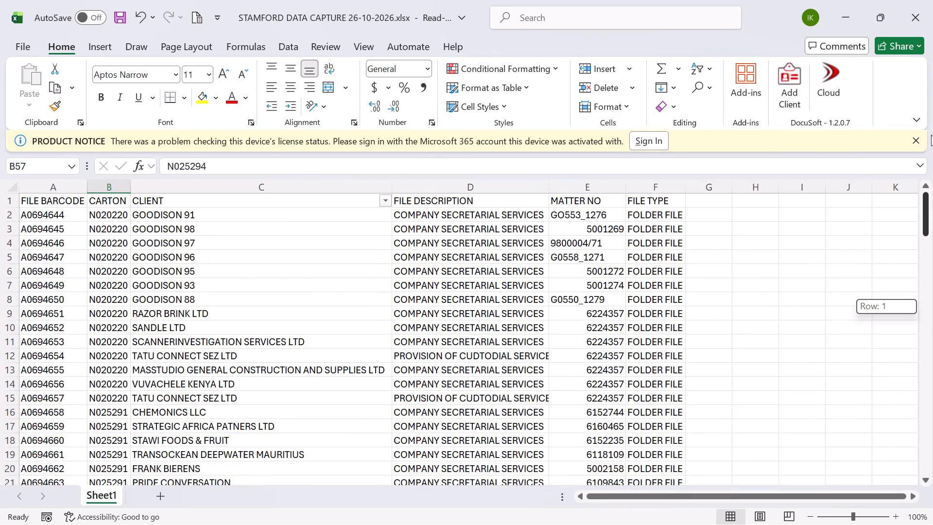
left_click_drag(931, 135, 932, 0)
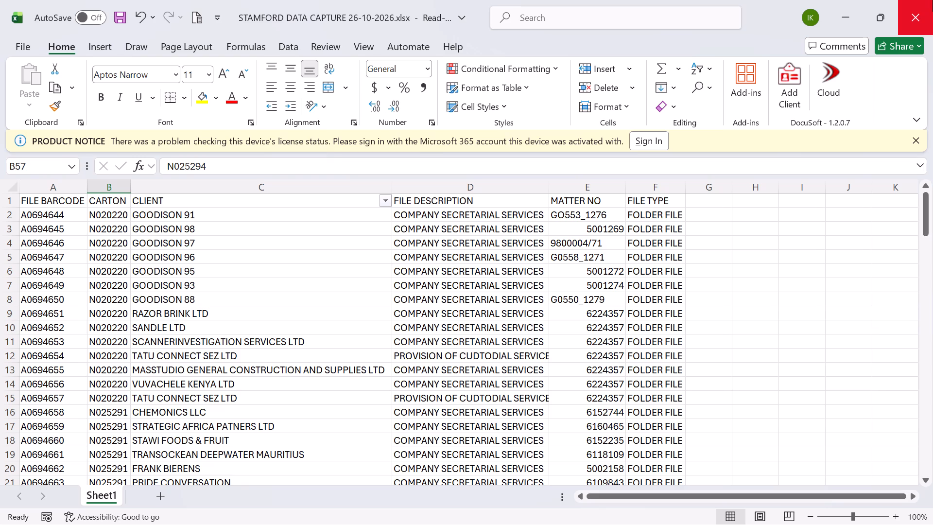
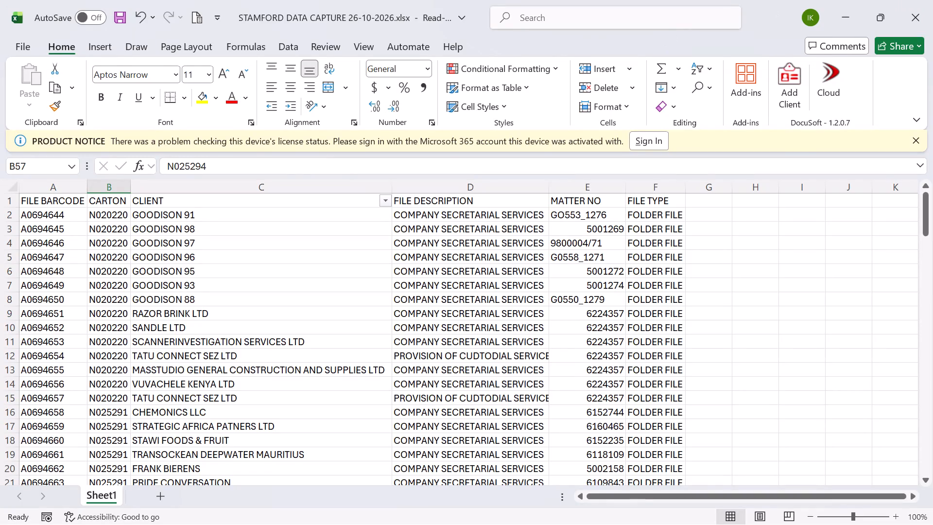
Check the two TATU CONNECT SEZ LTD records in carton N020220, then compare them with the Tatu Connect rows in the Final Archive List workbook.
left_click(200, 356)
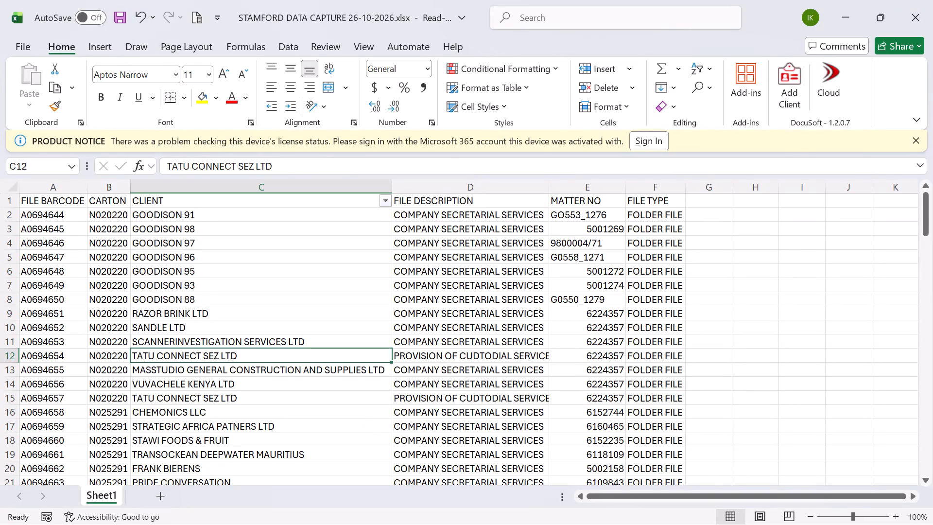
left_click(171, 398)
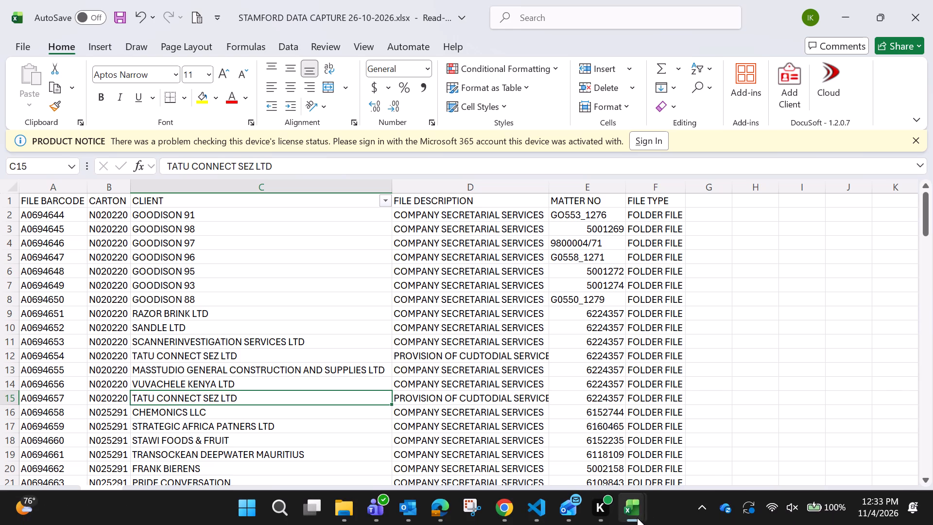
left_click(807, 443)
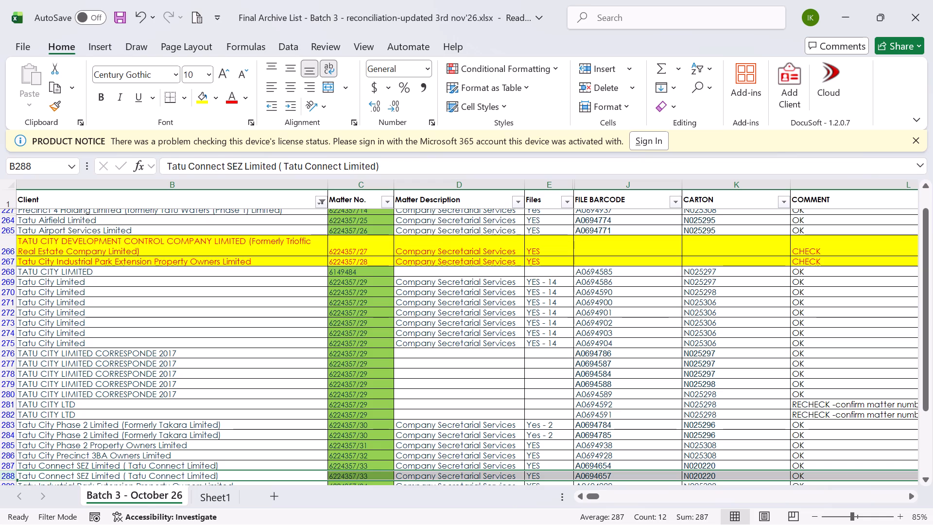
left_click_drag(927, 269, 926, 275)
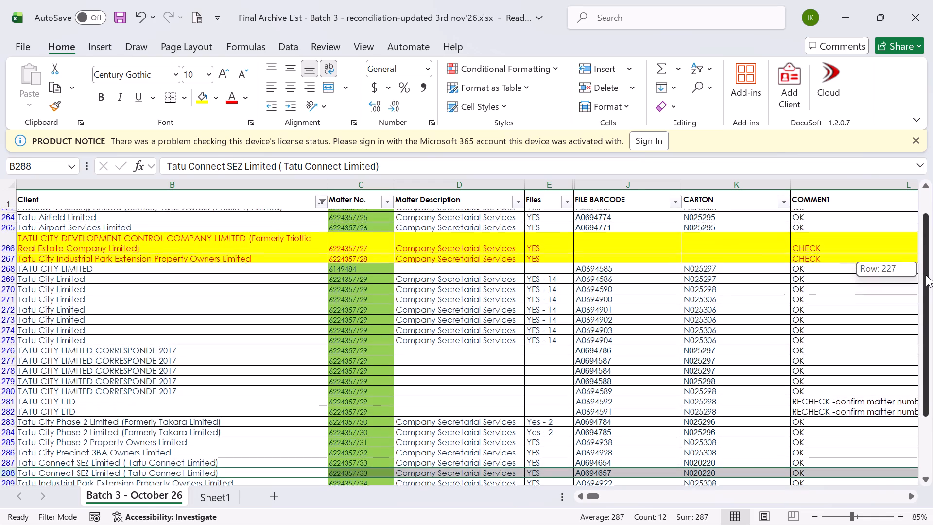
left_click_drag(926, 275, 919, 291)
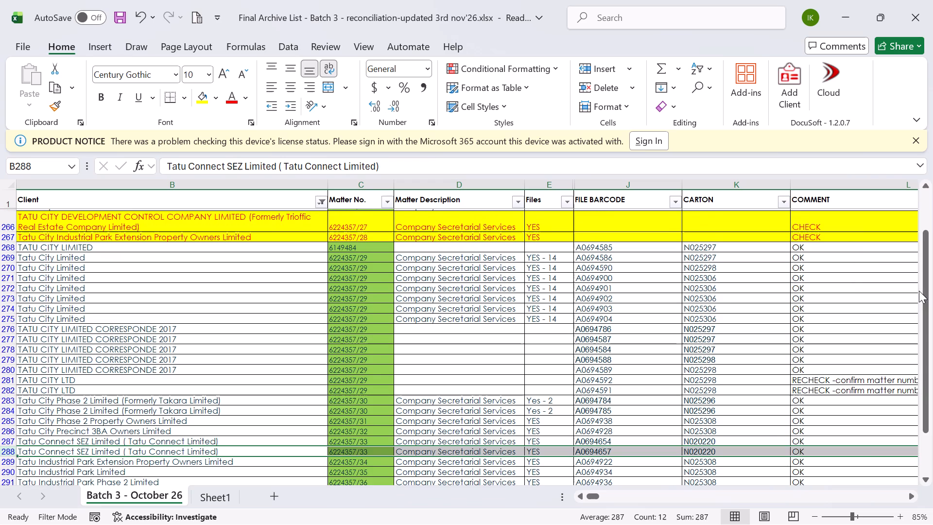